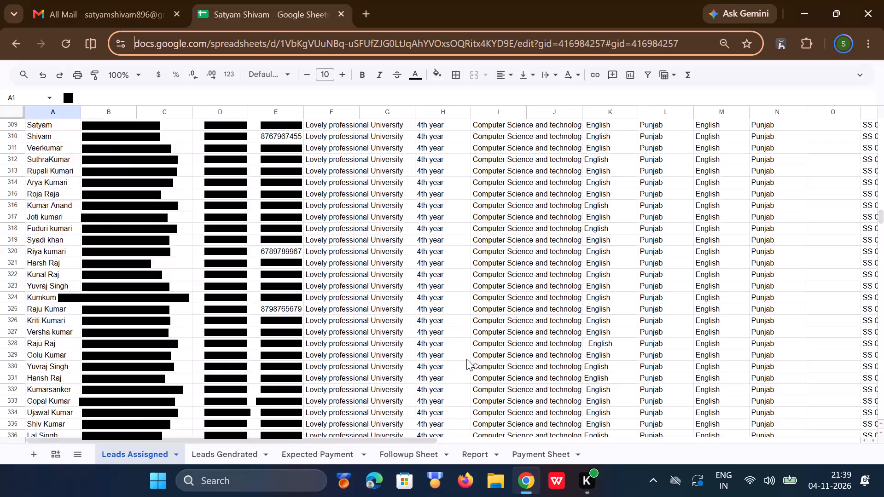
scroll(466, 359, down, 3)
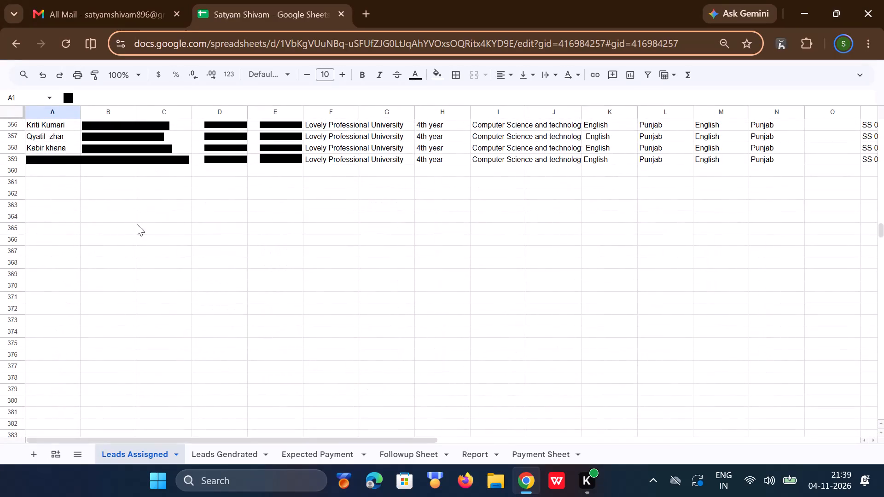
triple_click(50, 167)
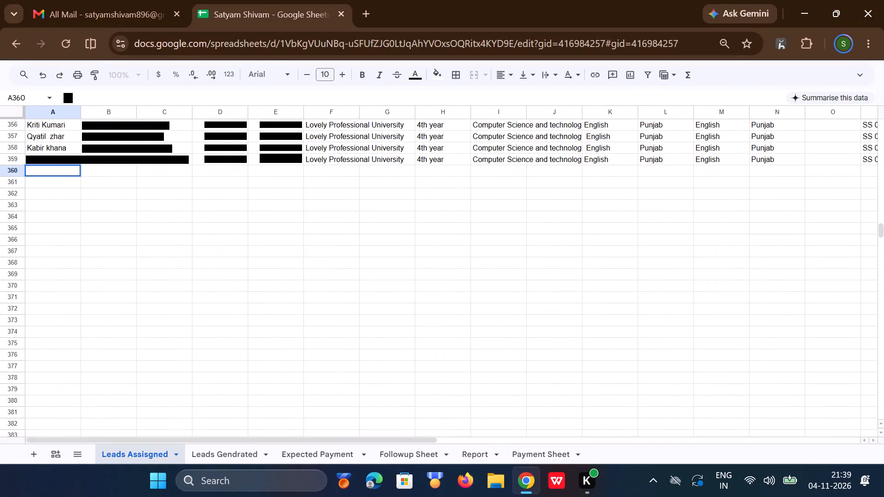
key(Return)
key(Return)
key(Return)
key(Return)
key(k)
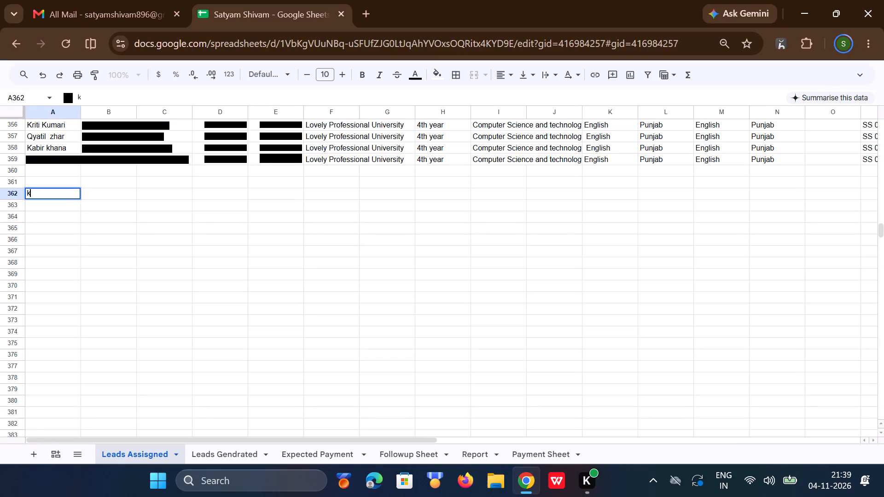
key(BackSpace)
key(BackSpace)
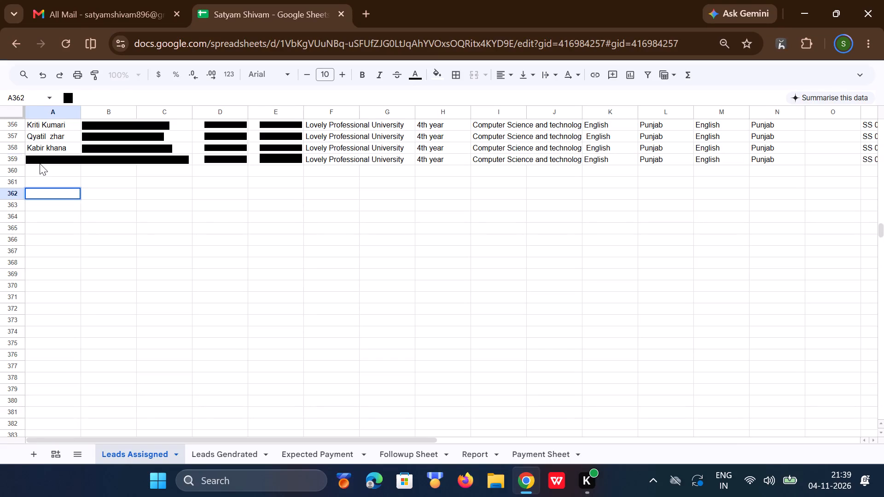
Enter the new lead's name in cell A360, the first empty row below the existing leads.
click(40, 163)
double_click(43, 177)
double_click(43, 168)
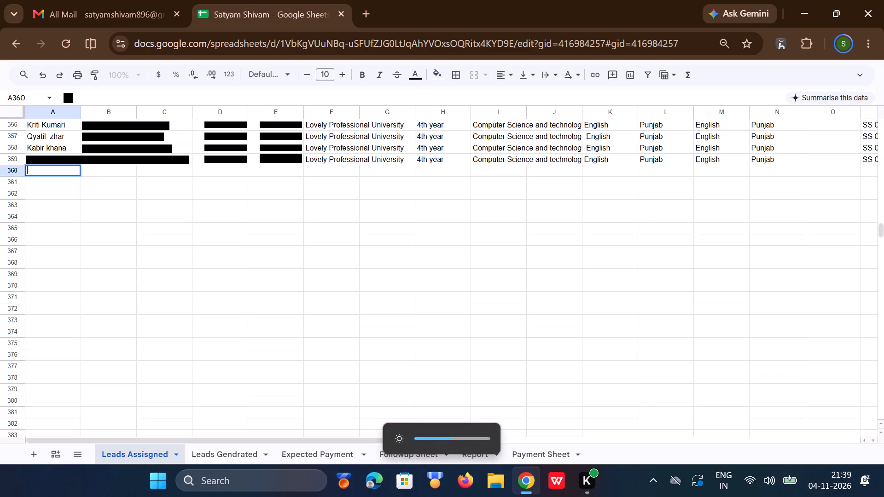
click(43, 168)
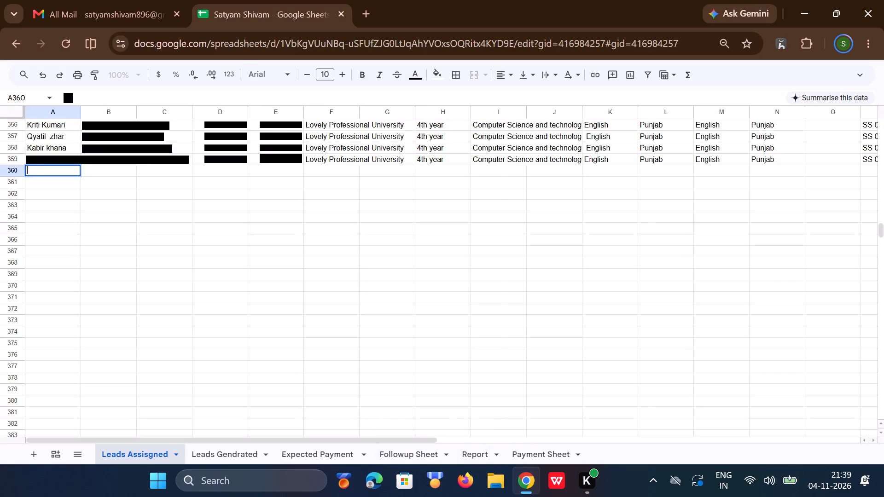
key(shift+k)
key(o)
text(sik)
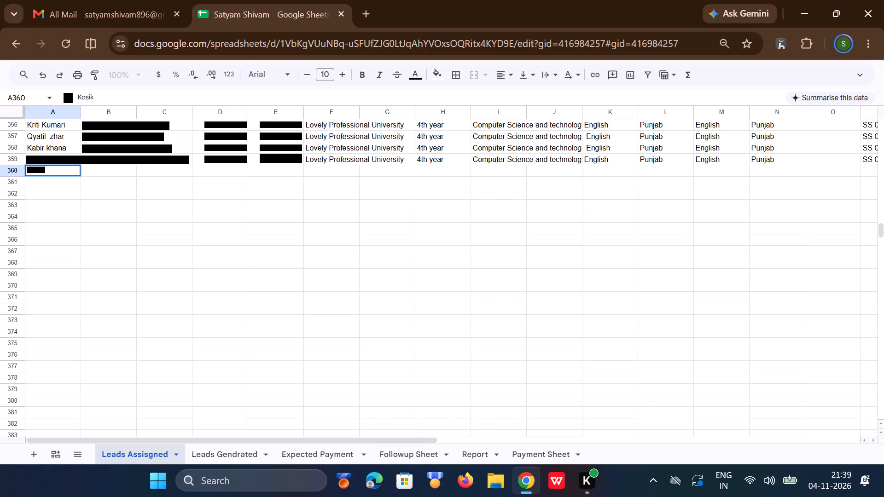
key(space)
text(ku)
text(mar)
Enter the new lead's e-mail address in cell B360, beside the name.
click(100, 169)
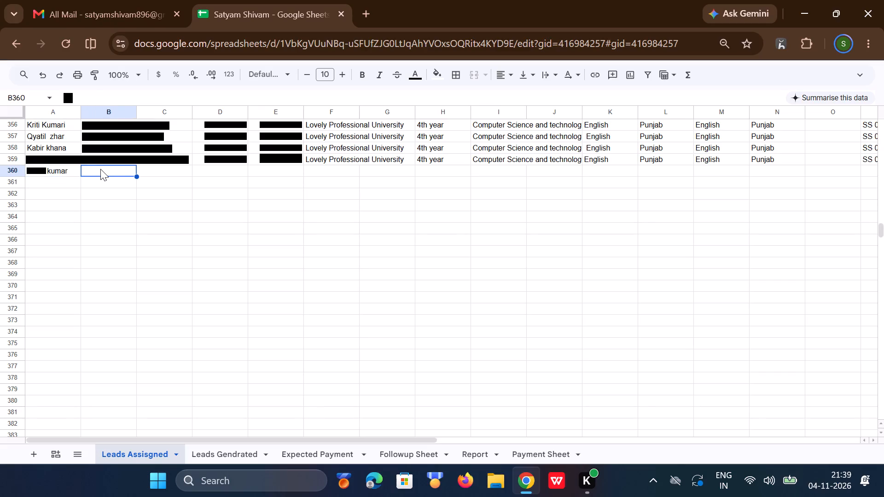
double_click(100, 169)
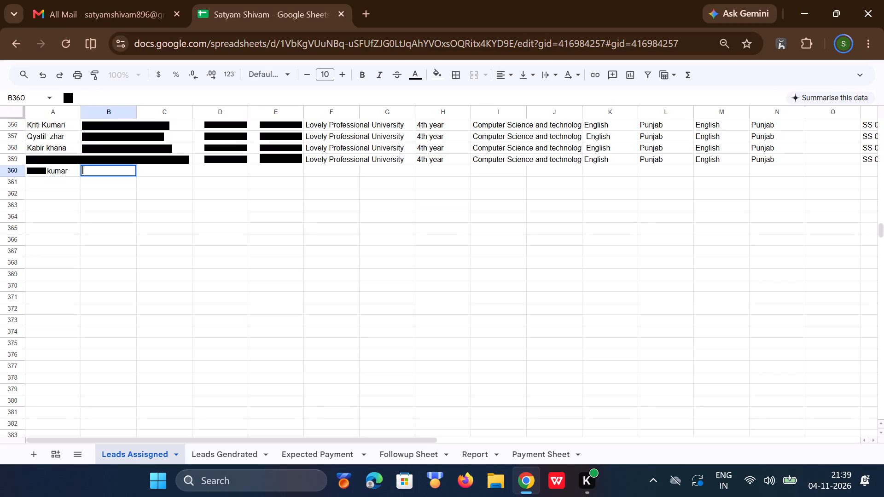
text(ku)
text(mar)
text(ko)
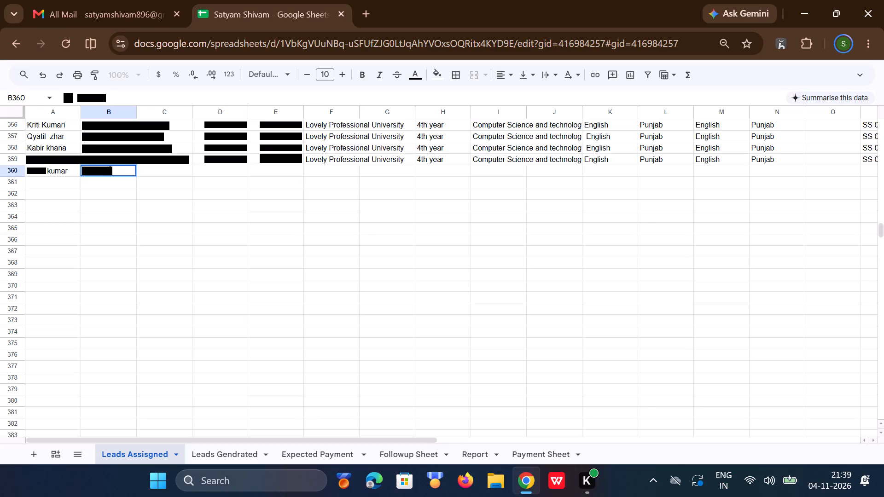
Continue the new lead's e-mail address in cell B360, completing the user-name part up to the @ sign.
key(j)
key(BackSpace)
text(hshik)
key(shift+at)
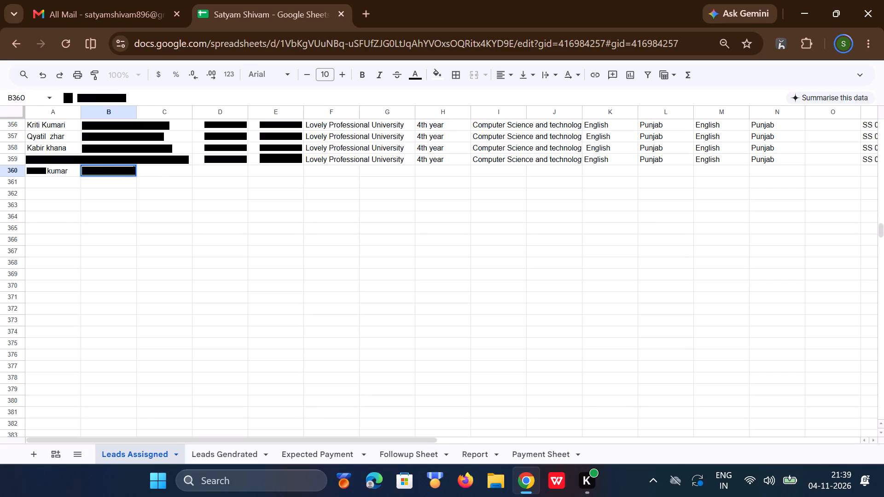
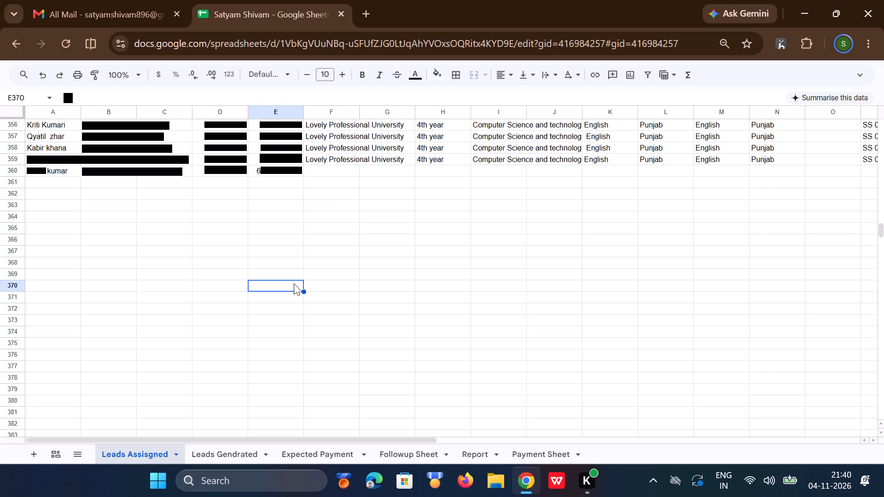
Delete the leading digit from the new lead's number in cell E360.
double_click(273, 172)
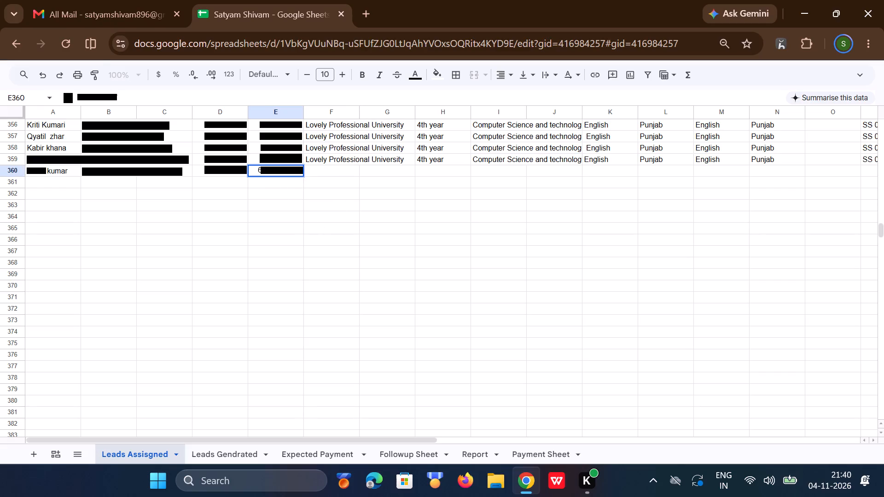
click(263, 171)
key(BackSpace)
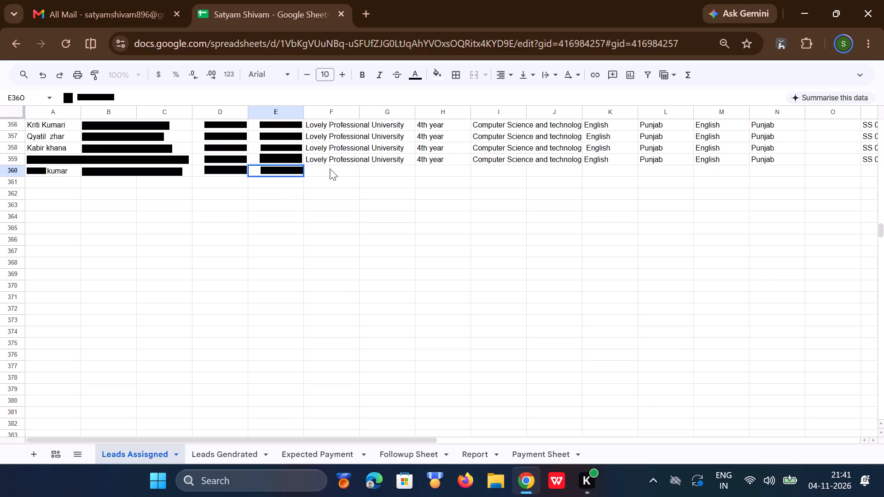
Enter Lovely Professional University as the new lead's institution in cell F360.
click(324, 166)
double_click(321, 171)
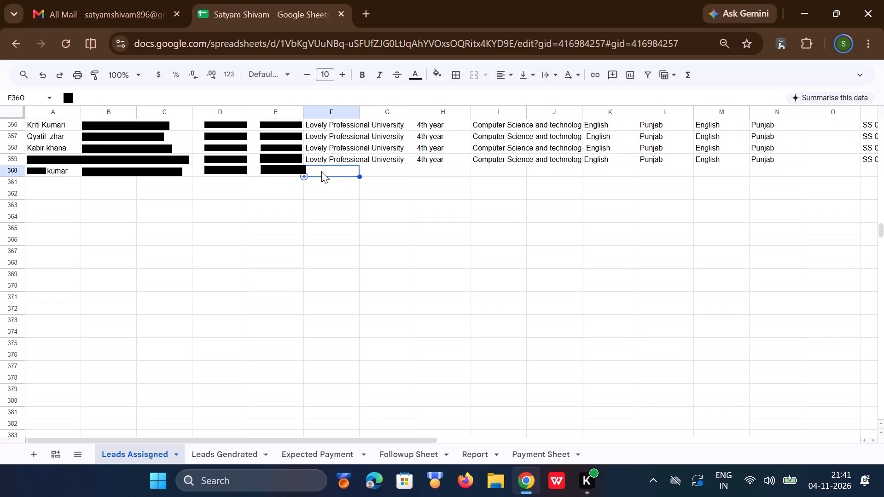
text(Lo)
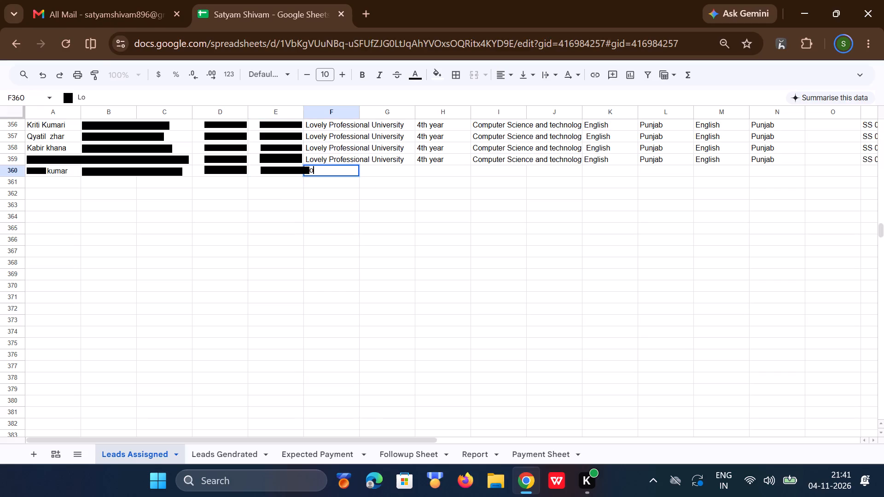
text(vely)
key(space)
key(shift+p)
text(rofess)
text(ional)
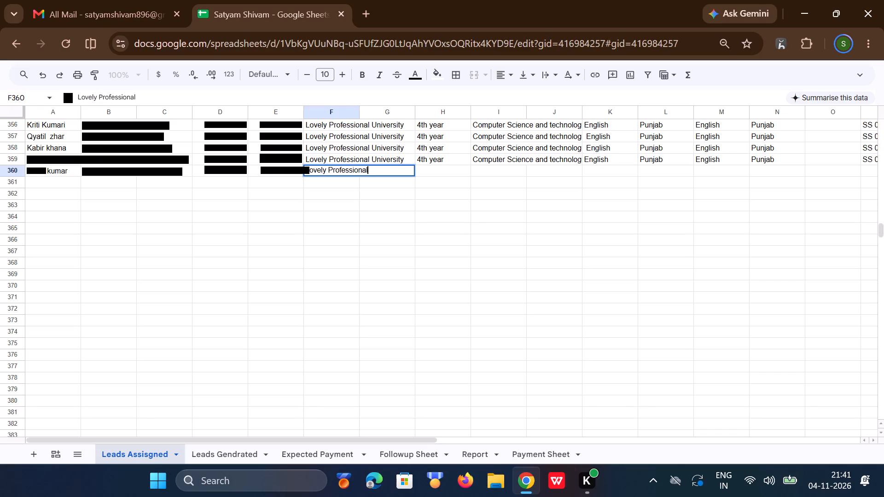
key(space)
key(shift+u)
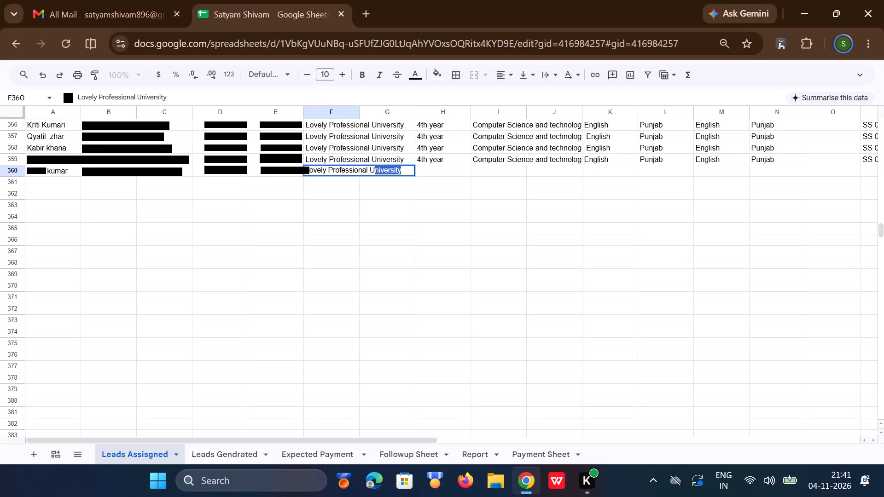
text(ni)
text(ver)
text(sity)
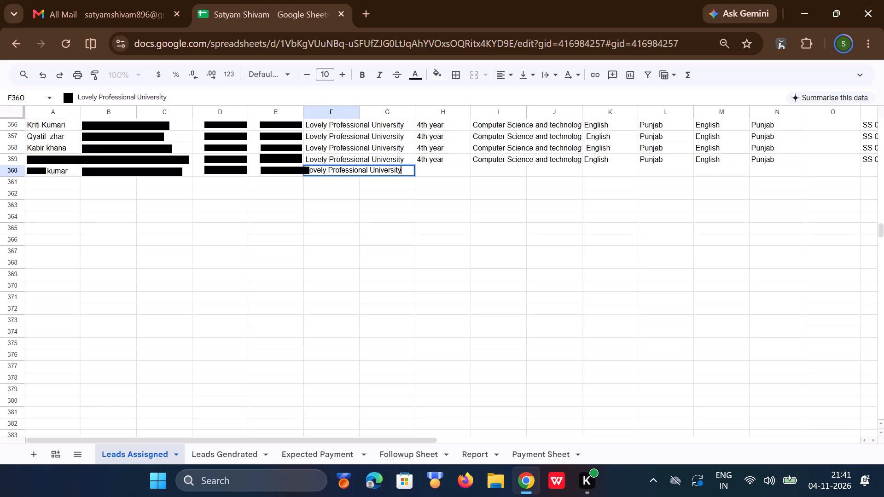
Enter 4th year as the new lead's year of study in cell H360.
double_click(448, 172)
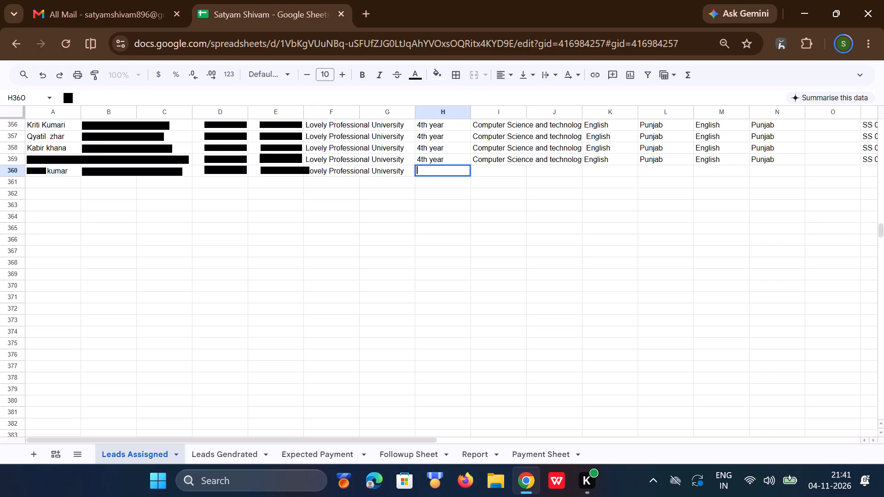
key(4)
text(th)
key(space)
text(year)
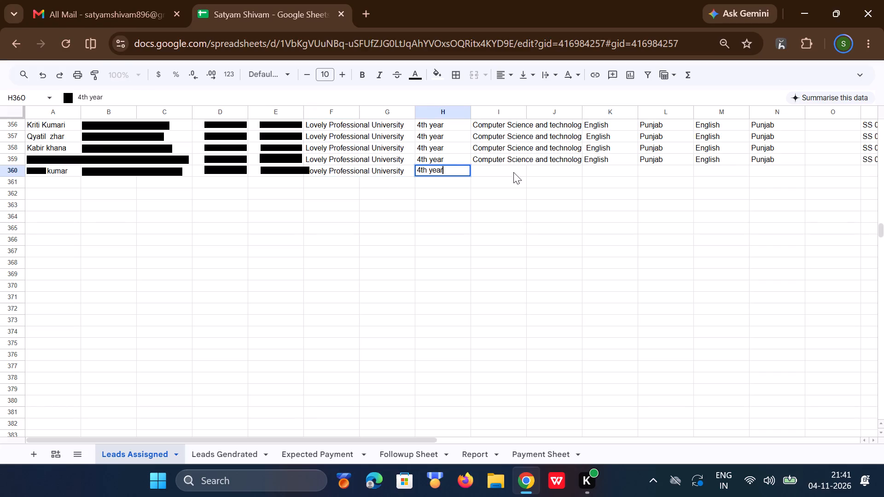
Enter Computer Science and technology as the new lead's field of study in cell I360.
double_click(513, 172)
key(shift+c)
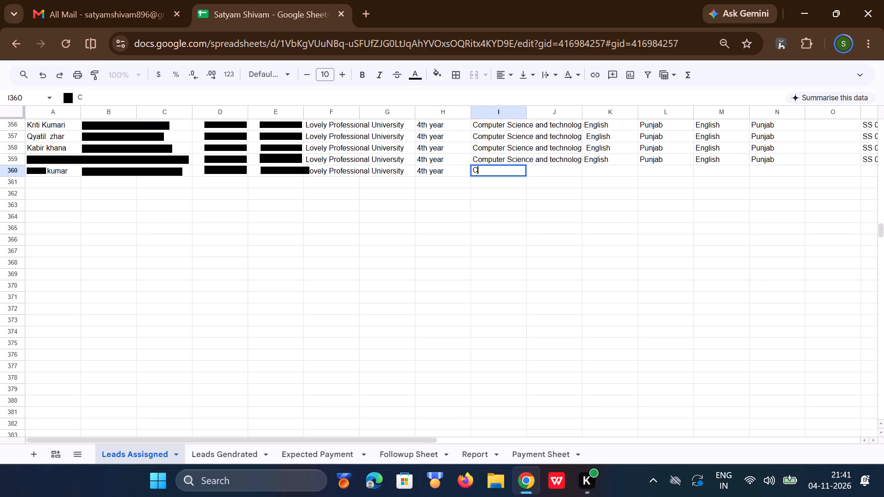
text(omputer)
key(space)
text(Sc)
text(ience and)
key(space)
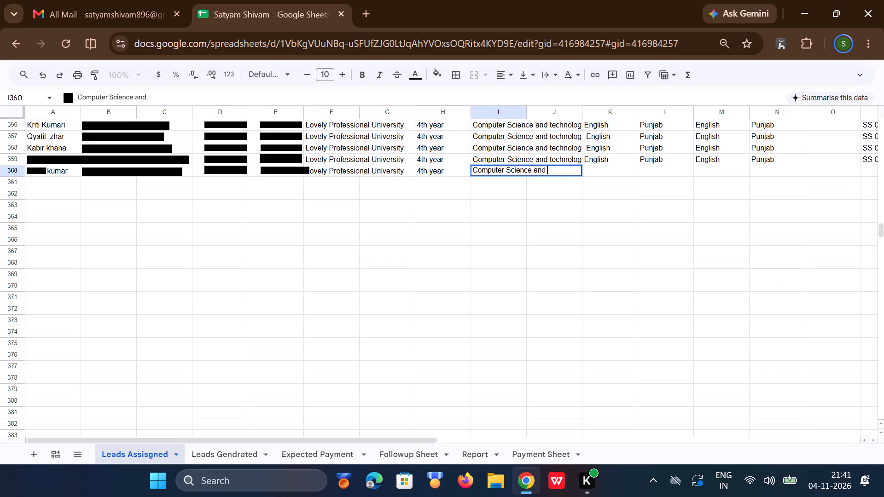
text(tech)
text(nolo)
text(gy)
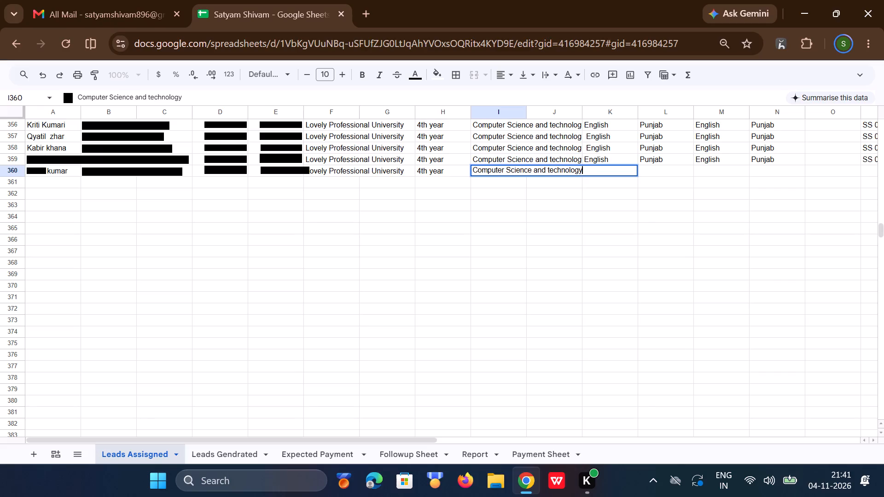
key(space)
click(536, 199)
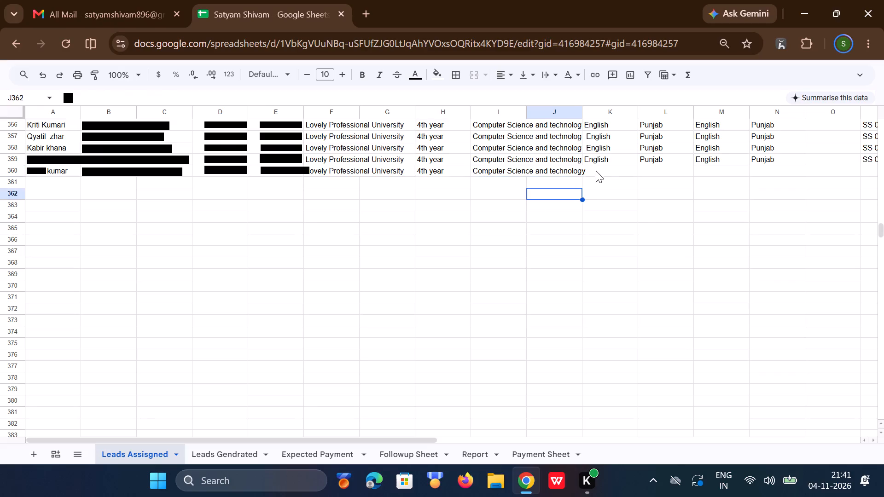
Enter English as the new lead's language in cell K360, with a leading space before the word.
double_click(605, 170)
key(space)
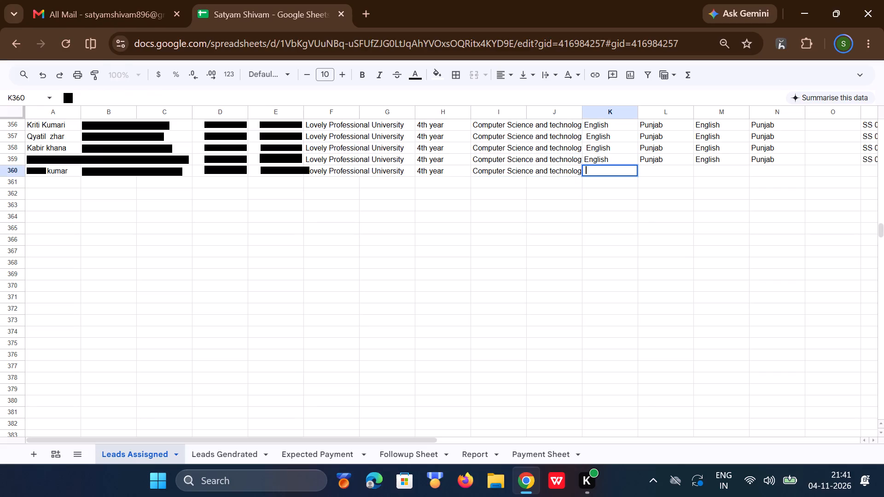
key(shift+e)
text(nf)
key(BackSpace)
key(d)
key(BackSpace)
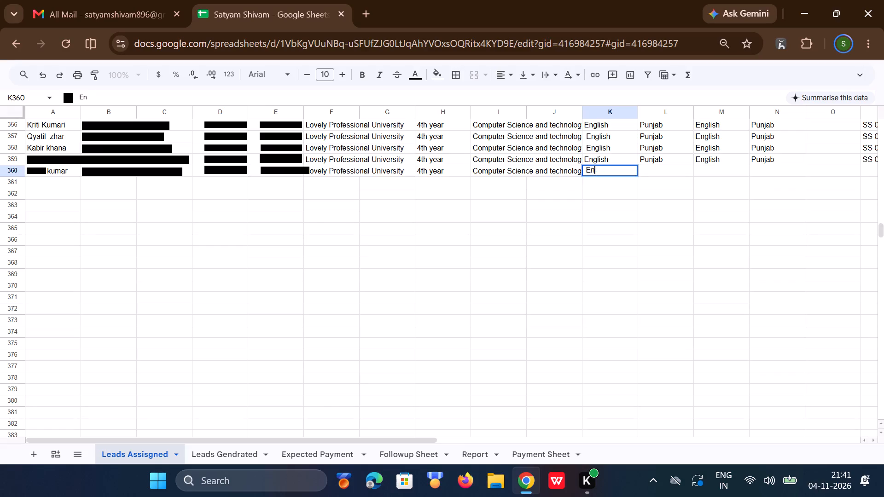
text(glish)
Enter Punjab as the new lead's state in cell L360.
double_click(664, 169)
key(shift+p)
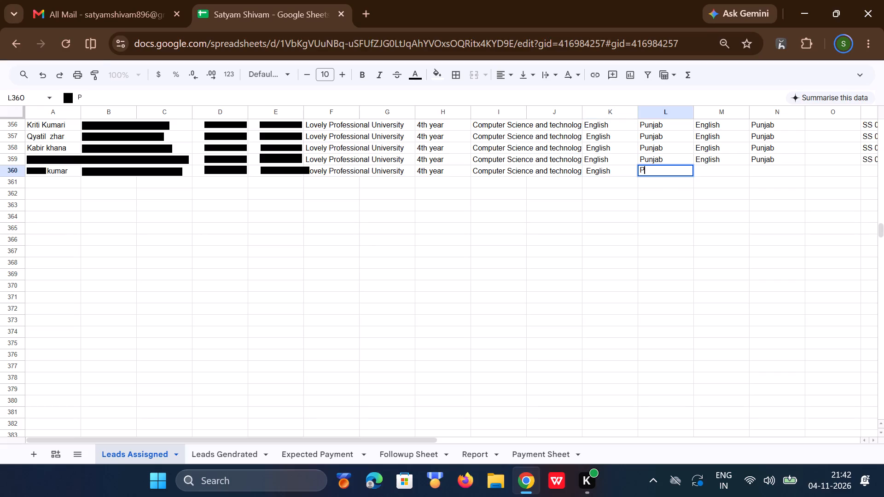
text(unjab)
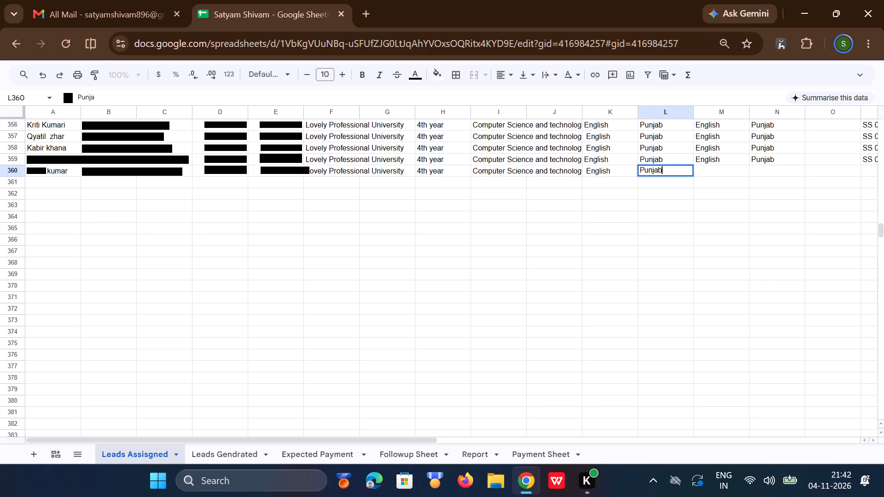
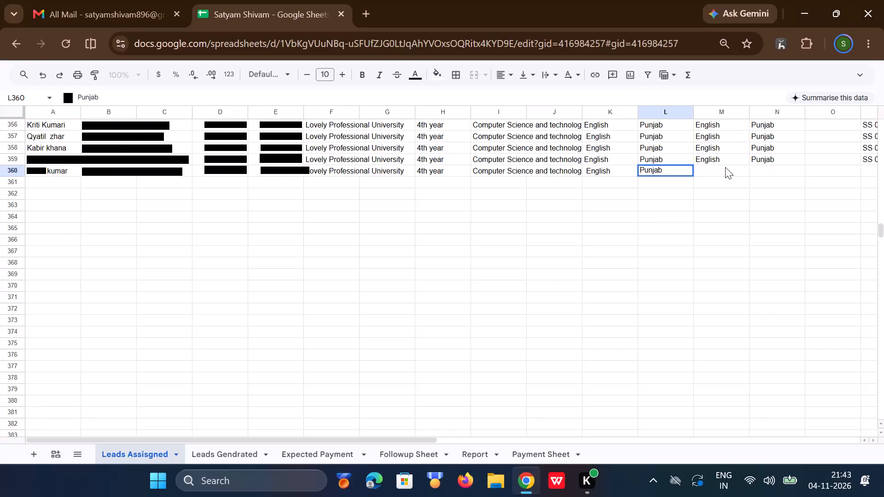
Enter English, followed by a trailing space, as the new lead's second language entry in cell M360.
double_click(725, 167)
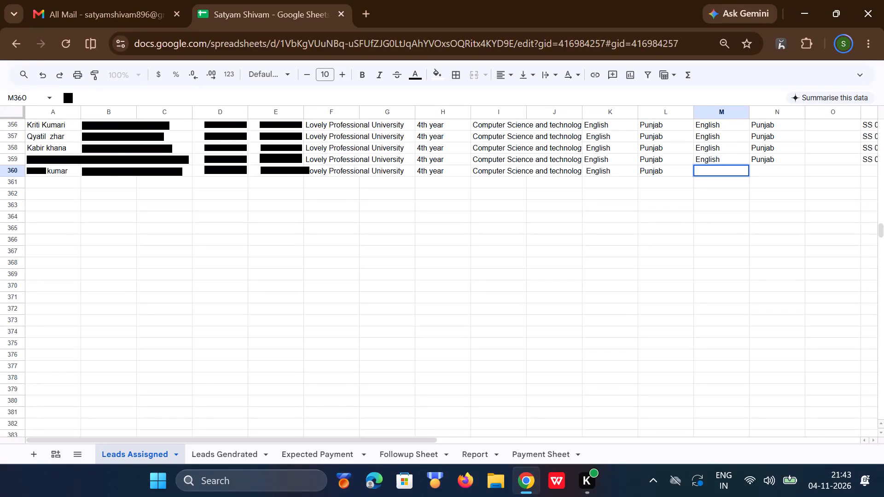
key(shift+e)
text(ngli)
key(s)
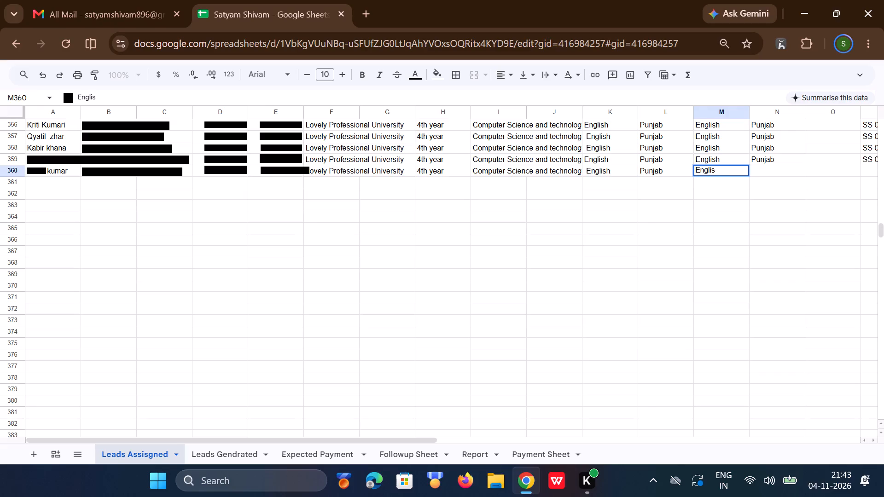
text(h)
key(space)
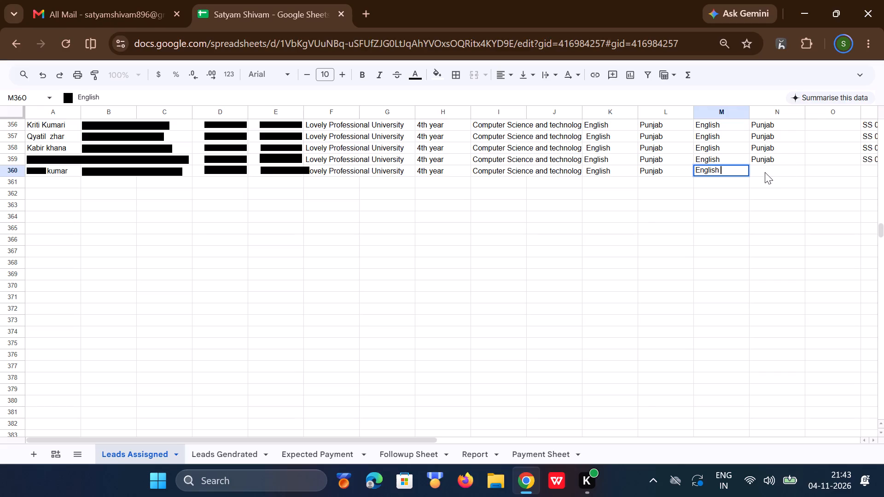
Enter Punjab as the new lead's second state entry in cell N360.
double_click(765, 172)
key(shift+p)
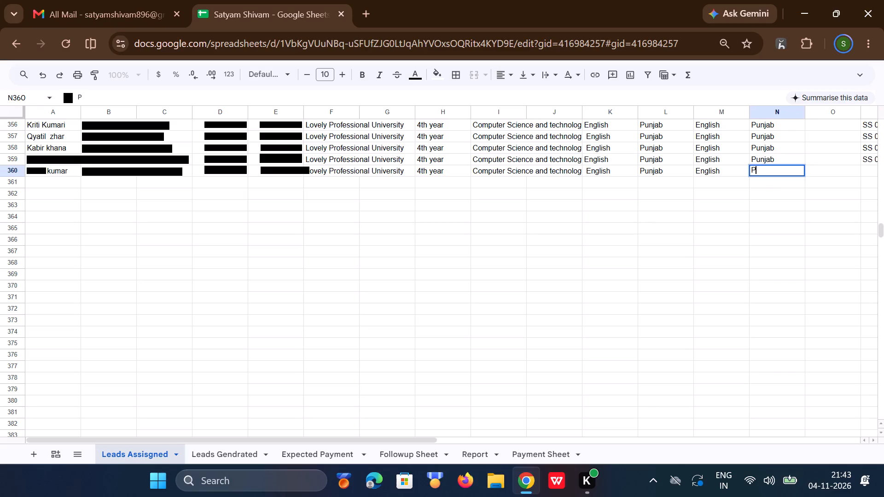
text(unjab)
click(764, 196)
Enter the code SS 010 for the new lead in cell P360.
scroll(764, 196, left, 1)
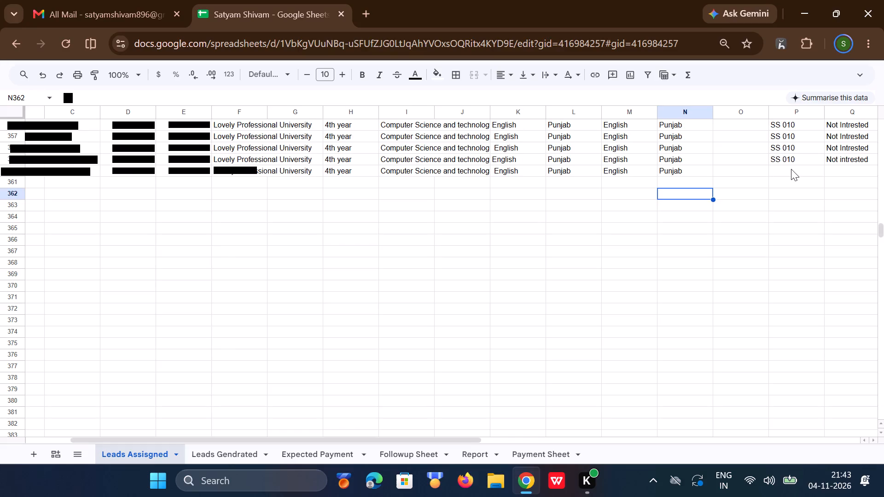
double_click(791, 169)
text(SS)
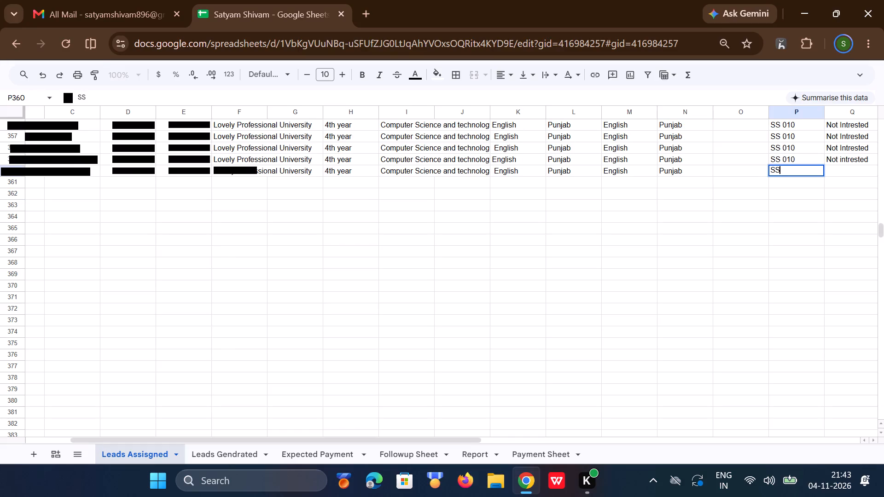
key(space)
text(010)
Enter Not Intrested as the new lead's status in cell Q360.
double_click(854, 171)
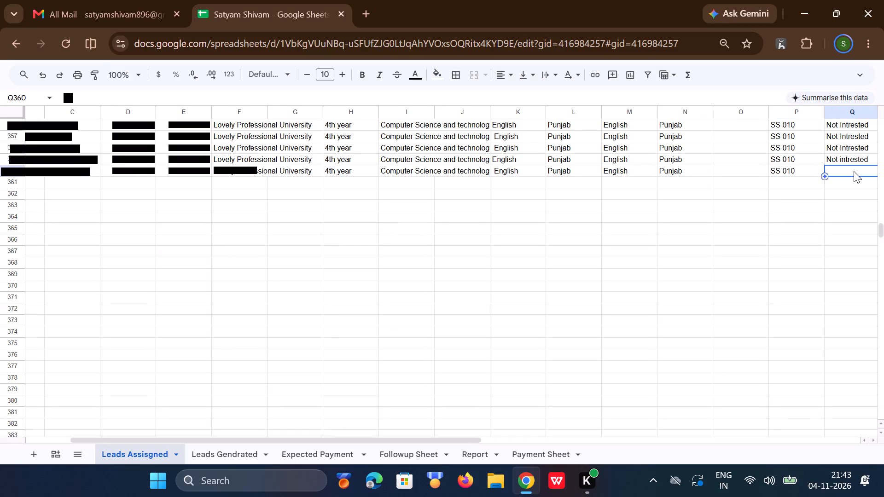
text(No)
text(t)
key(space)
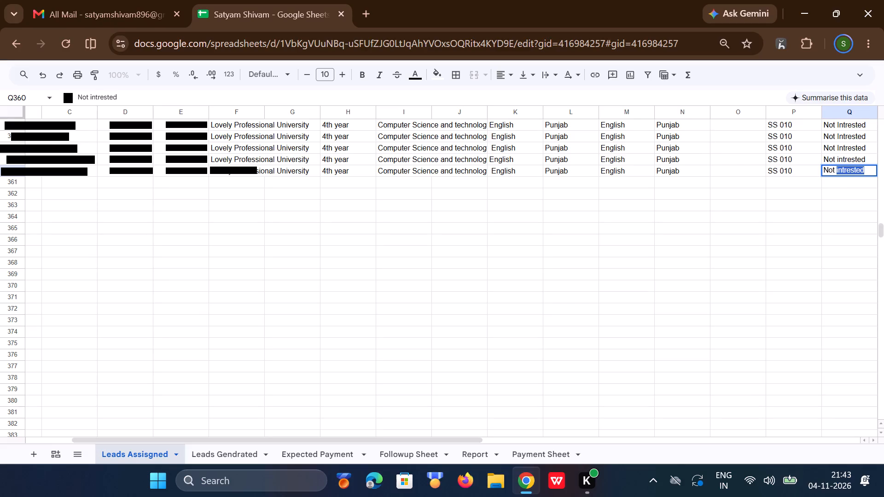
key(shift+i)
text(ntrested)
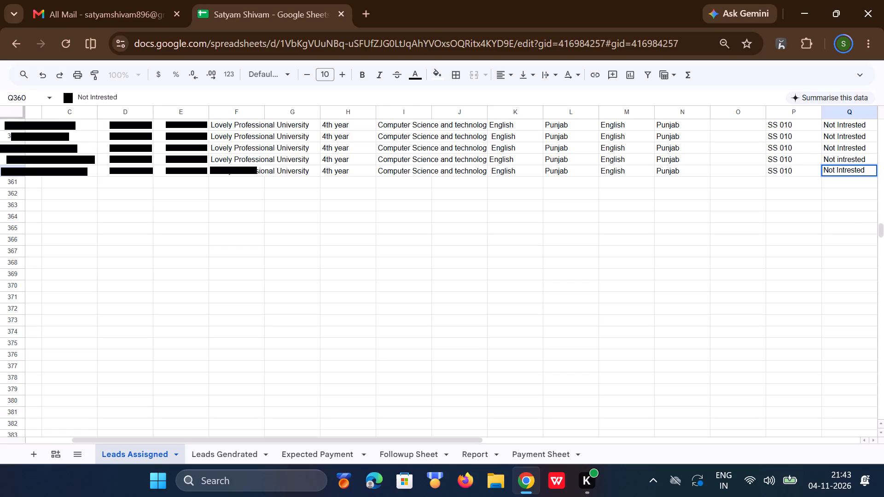
click(850, 180)
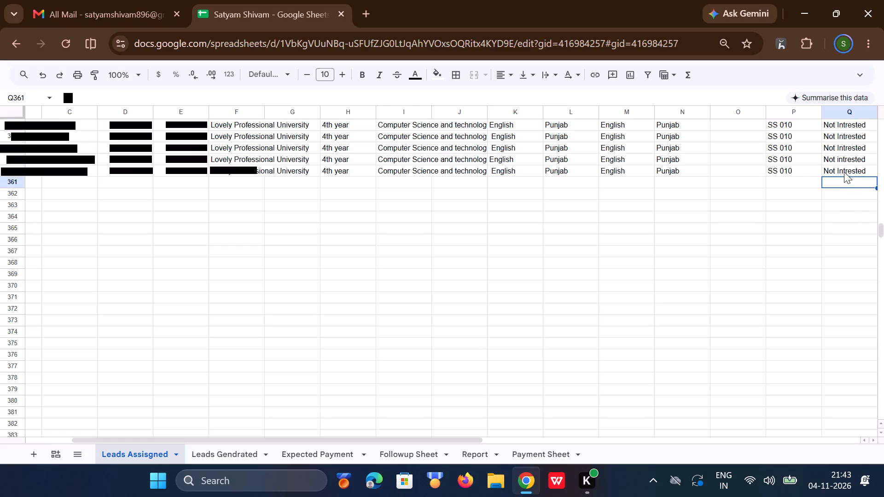
Change the capital I of the status in cell Q360 to lowercase, making it Not intrested.
double_click(838, 170)
click(837, 170)
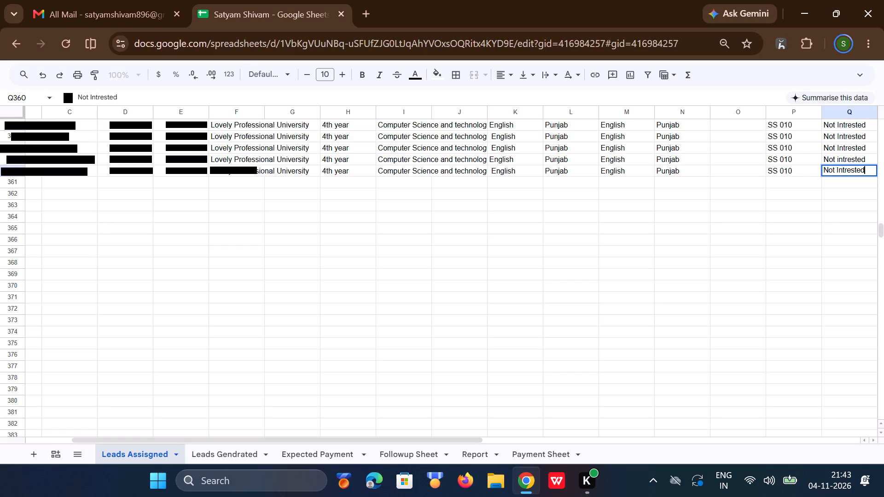
key(BackSpace)
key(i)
click(783, 193)
Start the next lead's record by entering the lead's full name in cell A361.
scroll(485, 237, left, 1)
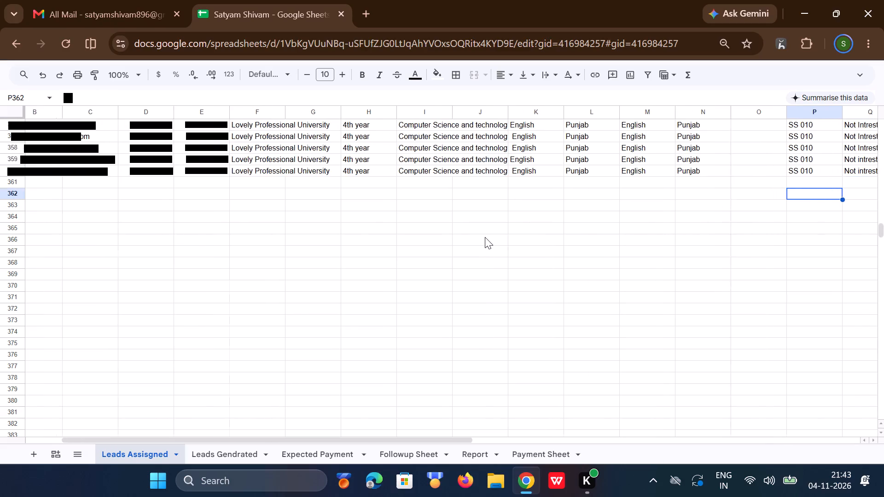
scroll(485, 237, left, 1)
scroll(485, 237, right, 4)
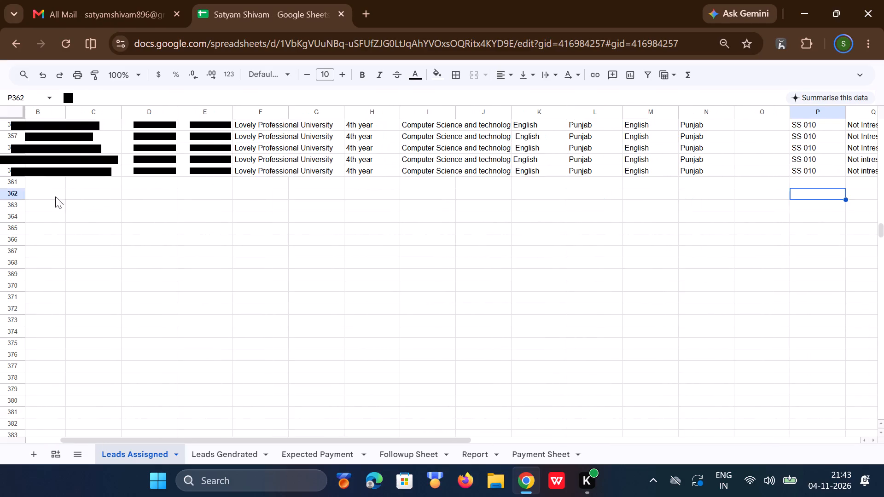
double_click(45, 186)
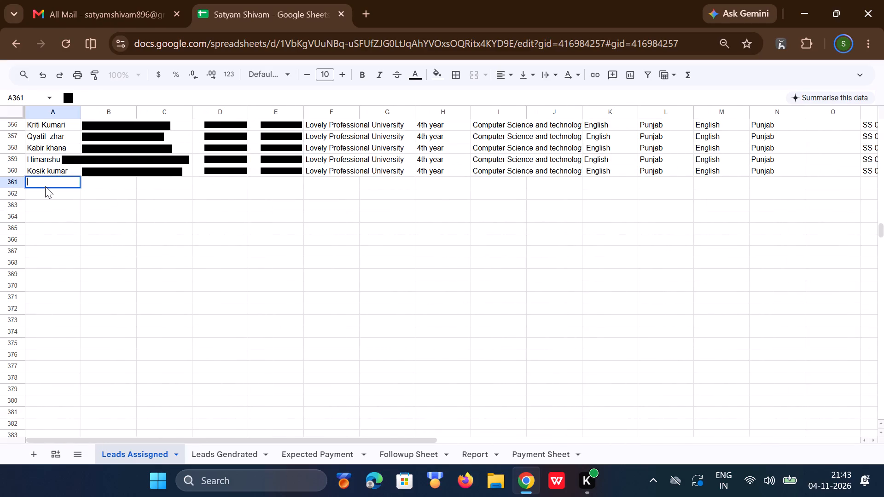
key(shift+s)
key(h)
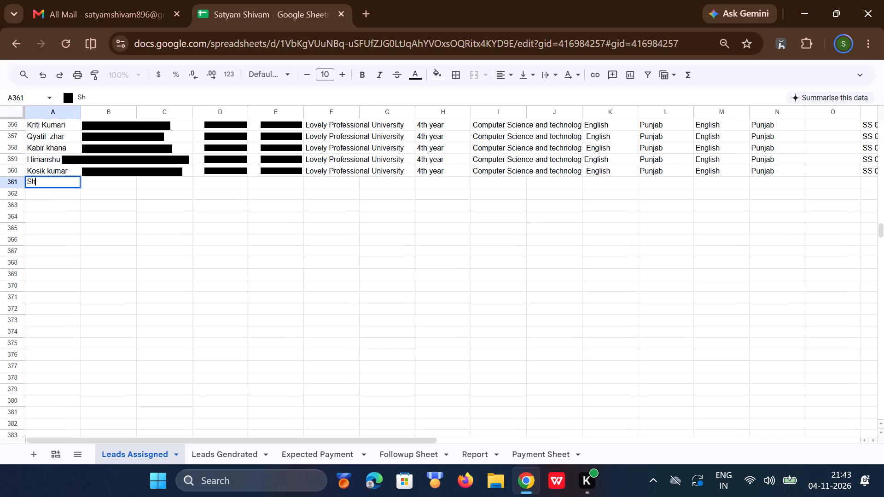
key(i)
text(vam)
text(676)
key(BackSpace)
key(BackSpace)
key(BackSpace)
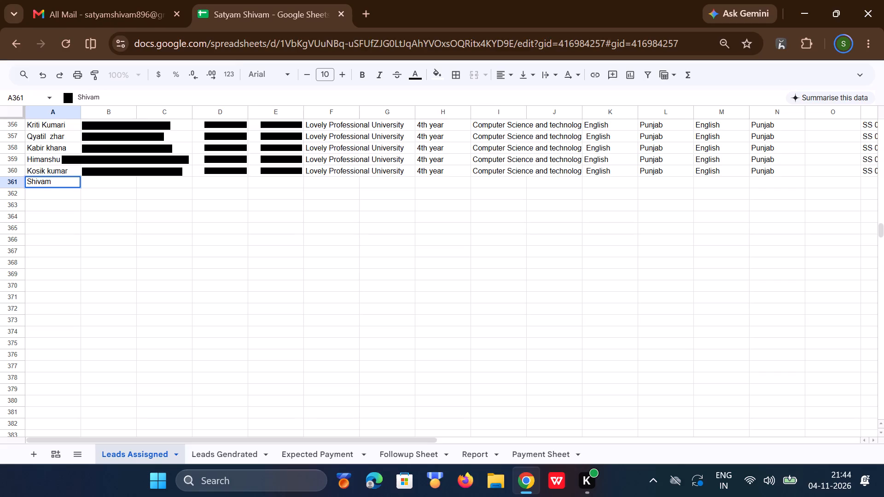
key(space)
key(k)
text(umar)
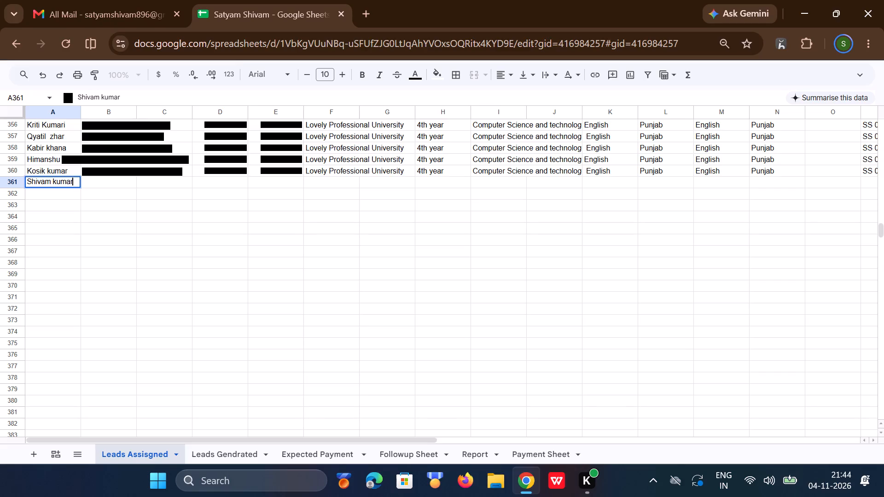
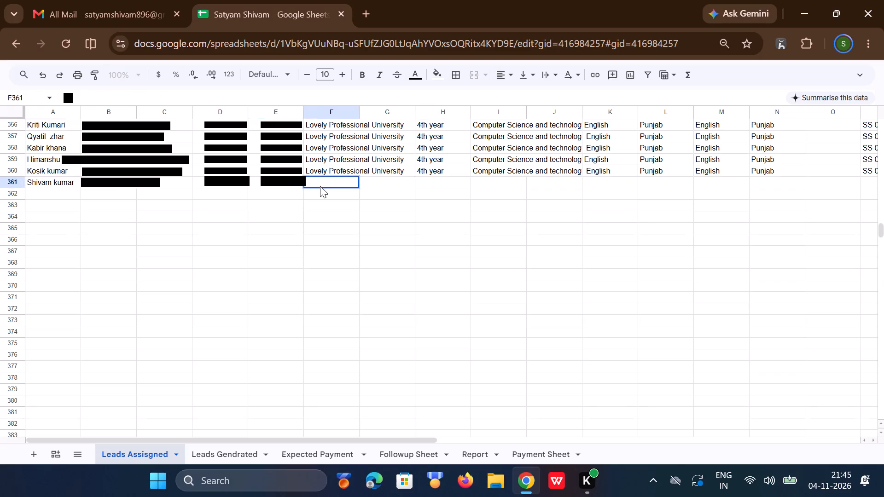
Enter Lovely Professional University as the new lead's university in cell F361.
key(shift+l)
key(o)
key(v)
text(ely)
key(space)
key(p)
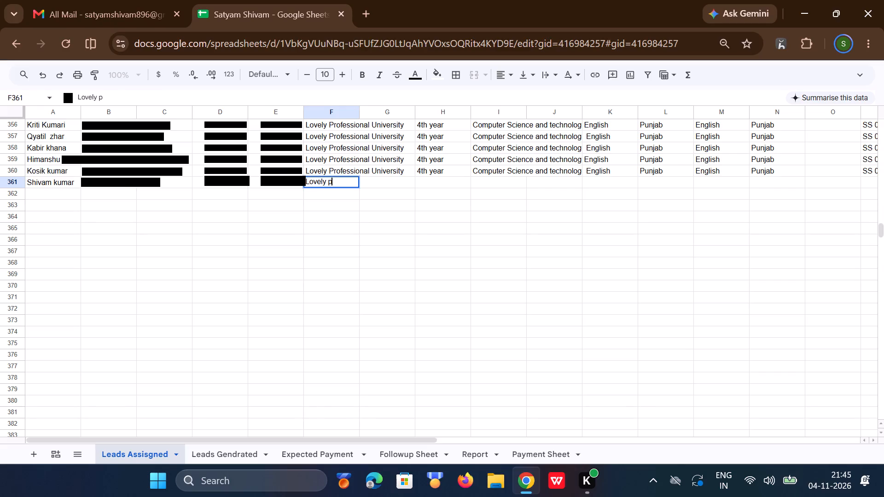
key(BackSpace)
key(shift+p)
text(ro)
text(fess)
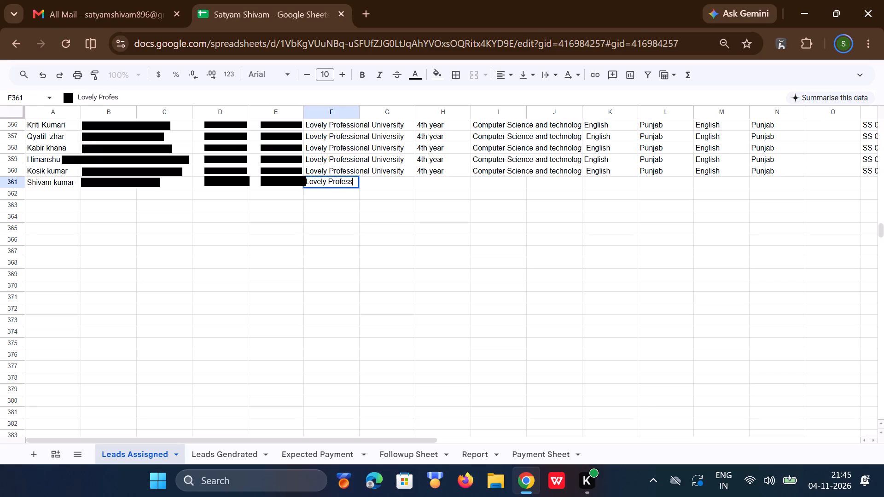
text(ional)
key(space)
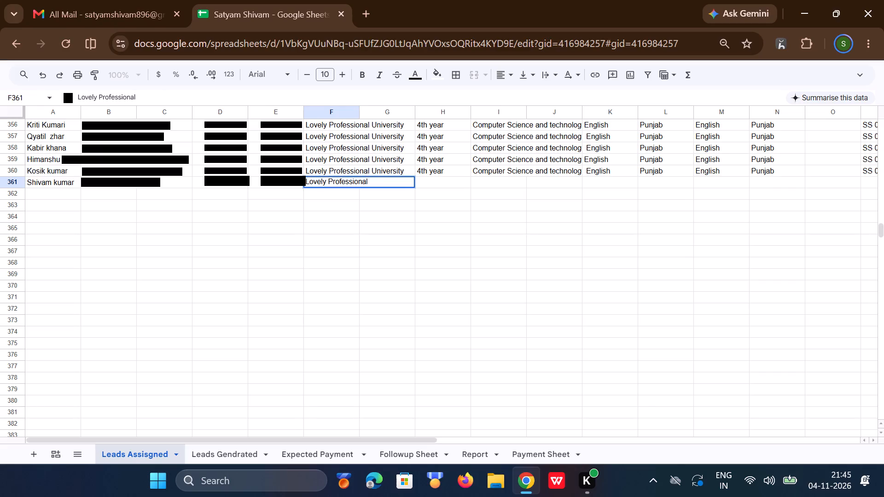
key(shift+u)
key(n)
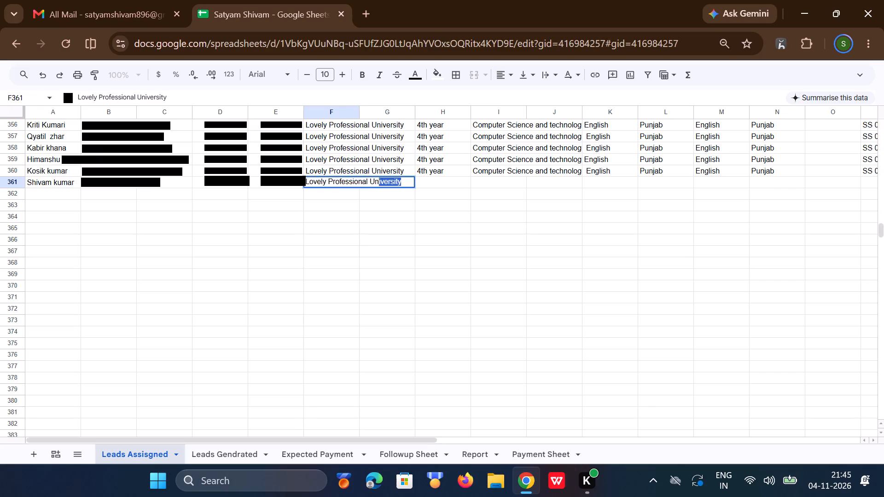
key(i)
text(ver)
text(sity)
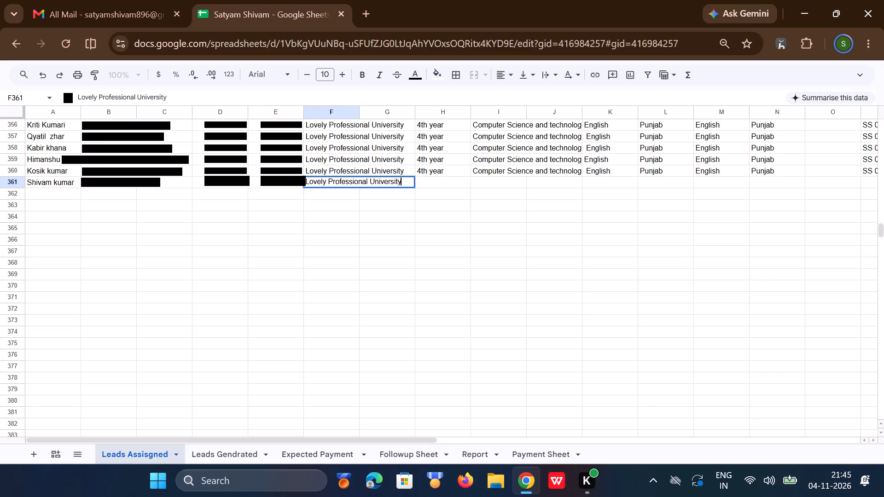
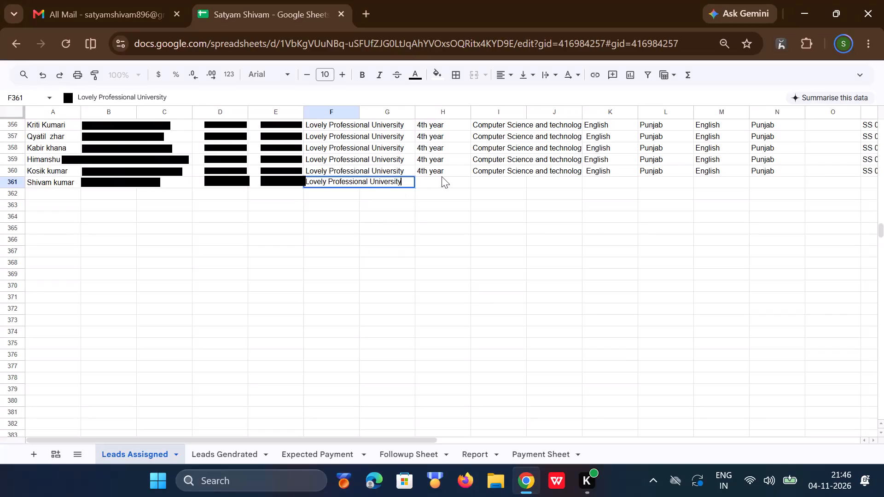
Enter 4th year as the lead's year of study in cell H361.
double_click(435, 183)
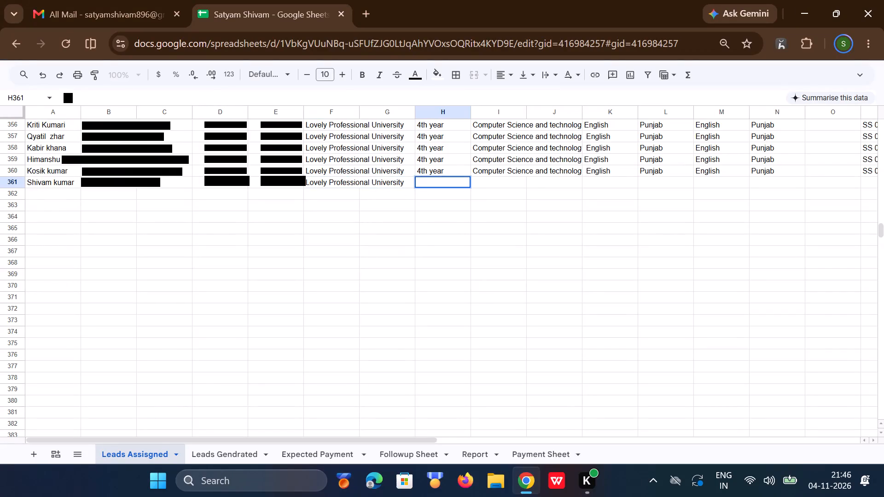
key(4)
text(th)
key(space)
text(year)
Enter Computer Science and technology as the lead's course in cell I361.
double_click(501, 181)
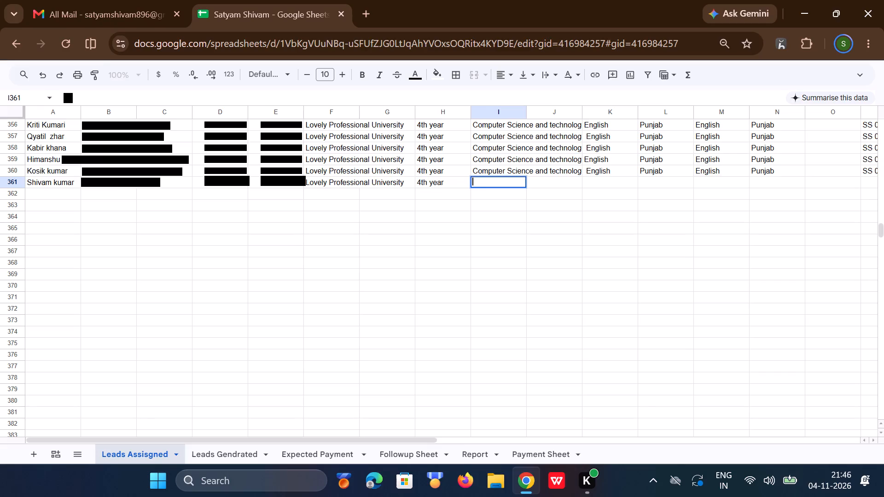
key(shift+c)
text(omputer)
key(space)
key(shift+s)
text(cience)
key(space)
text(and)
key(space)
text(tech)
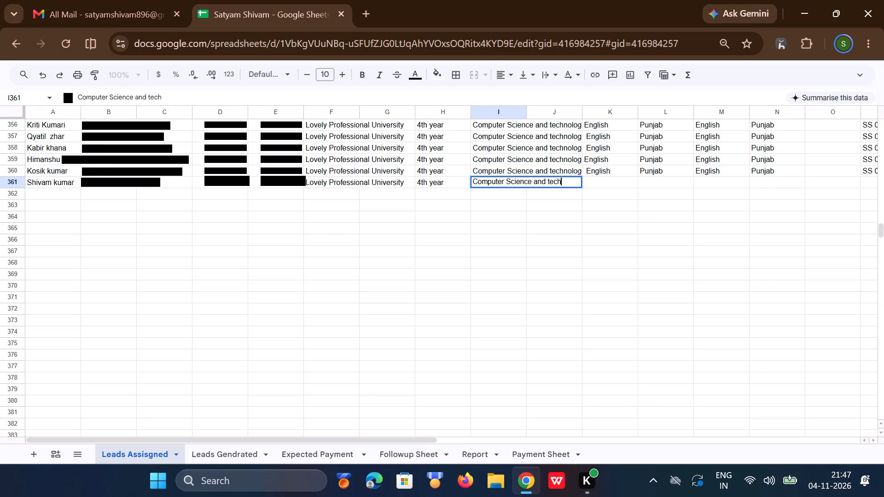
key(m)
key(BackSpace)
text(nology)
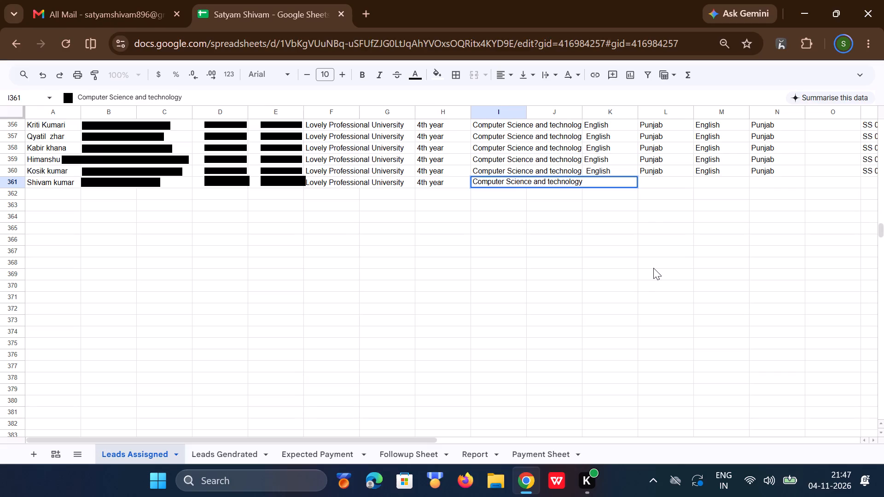
click(589, 216)
Fill in English in cell K361 and Punjab in cell L361 for the same lead.
double_click(596, 187)
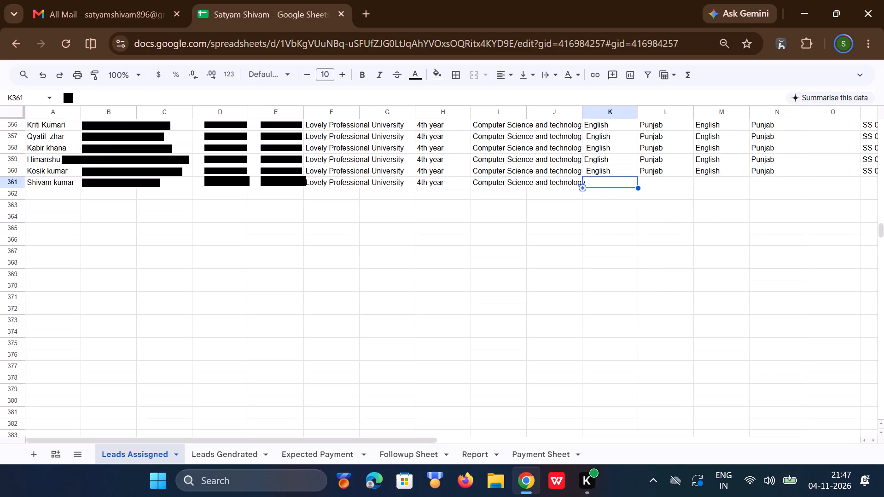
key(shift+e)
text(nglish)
double_click(658, 186)
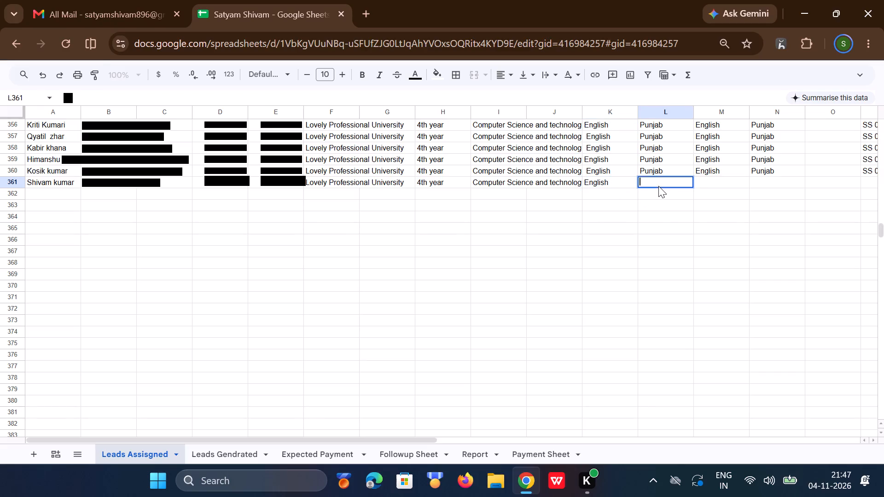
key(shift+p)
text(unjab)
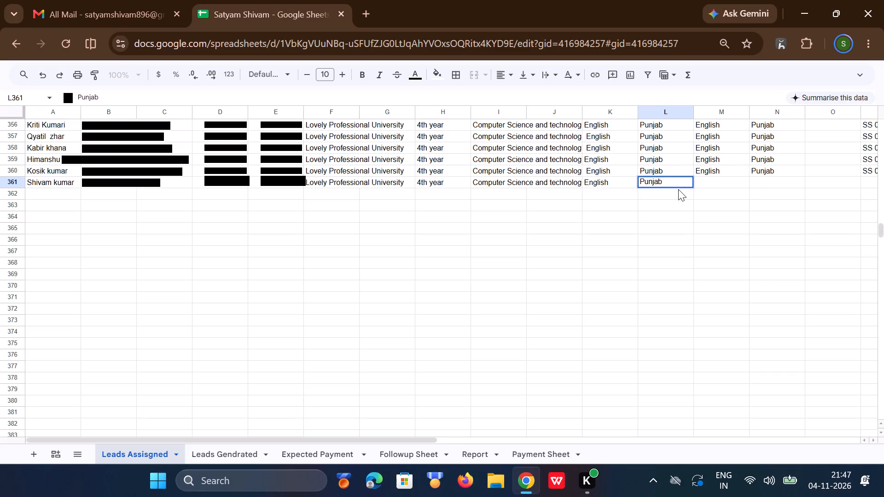
Fill in English in cell M361 and Punjab in cell N361 for the same lead.
double_click(710, 179)
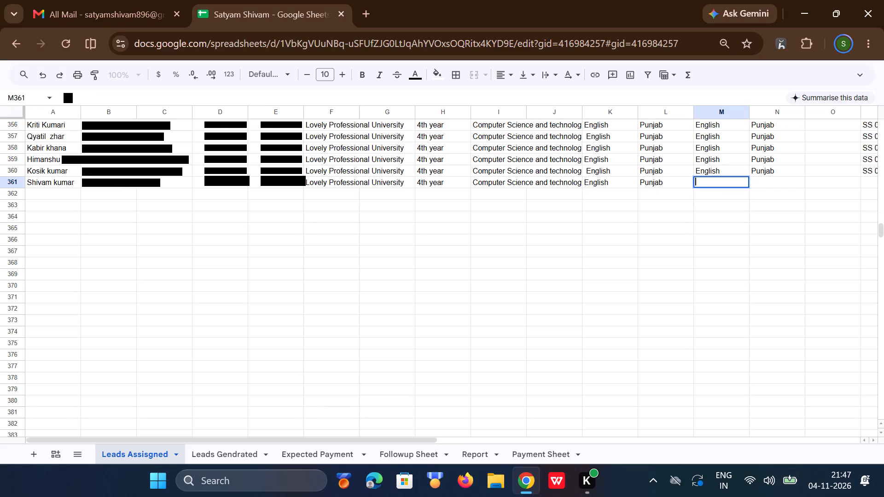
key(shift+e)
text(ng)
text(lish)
double_click(762, 185)
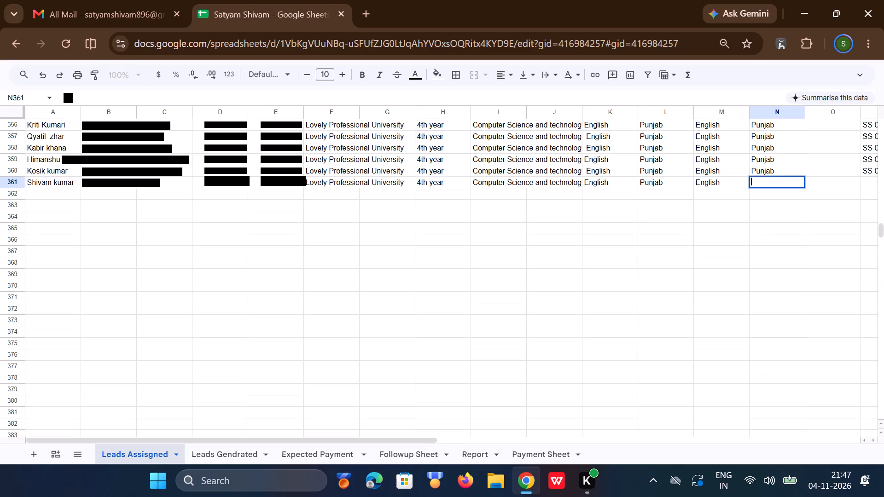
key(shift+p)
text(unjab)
click(749, 205)
Enter the code SS 010 for the lead in cell P361.
scroll(749, 205, left, 2)
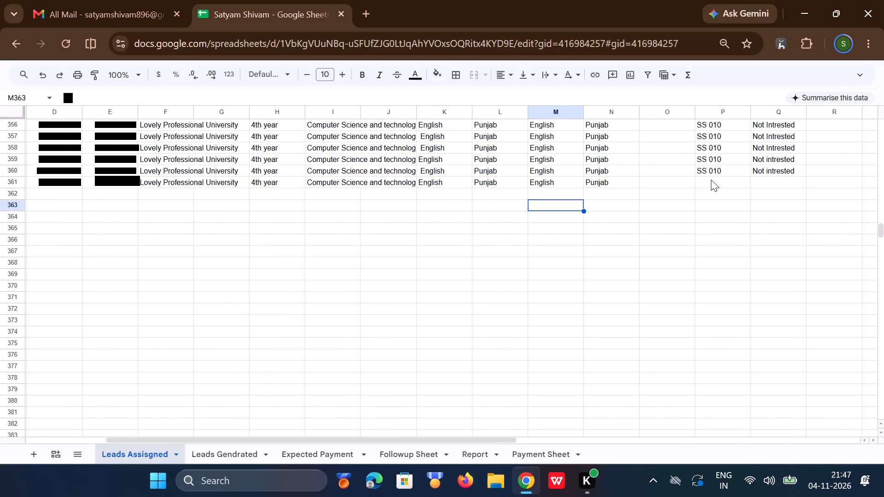
double_click(711, 179)
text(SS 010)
Enter the lead's status as "Not intrested" in cell Q361.
double_click(775, 181)
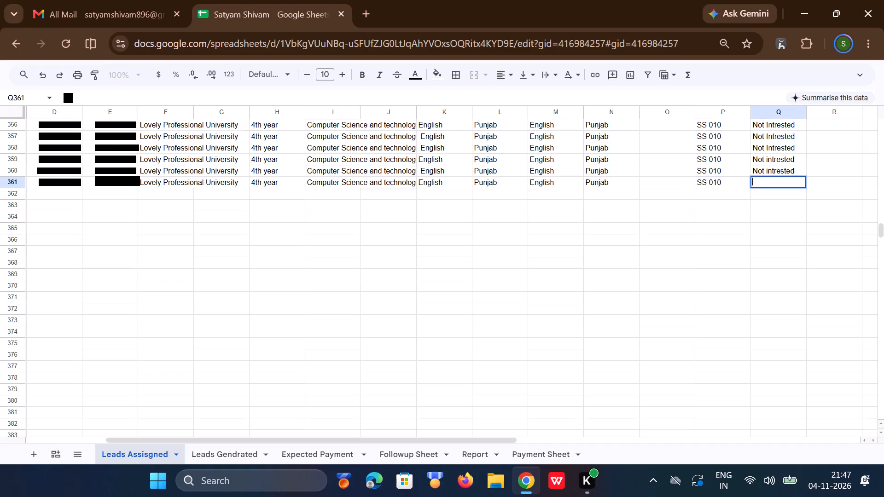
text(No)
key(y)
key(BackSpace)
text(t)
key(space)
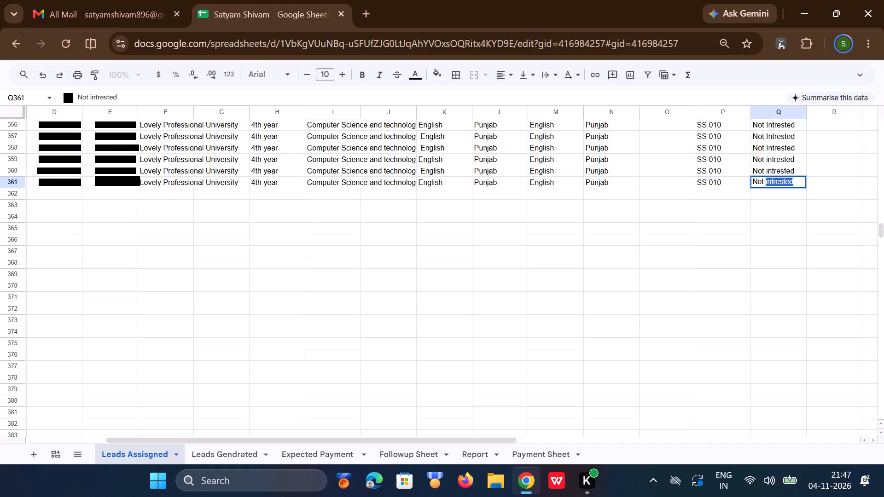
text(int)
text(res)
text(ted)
click(766, 209)
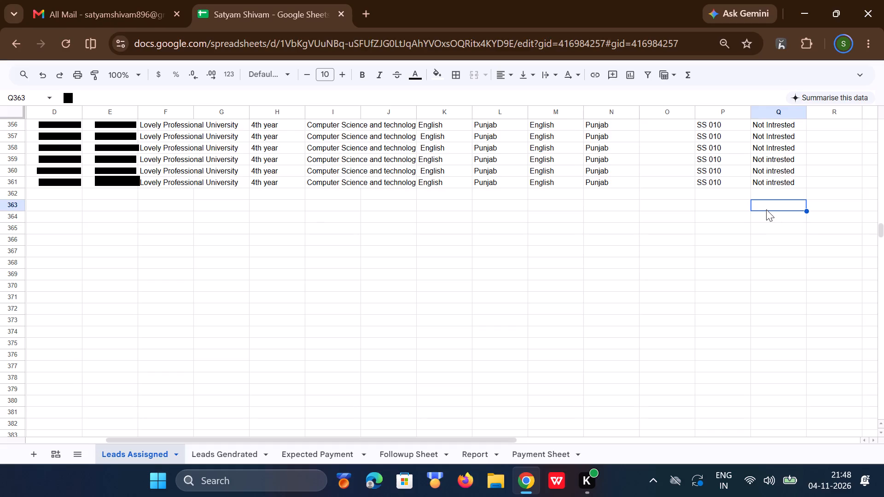
Start a new lead record in row 362 by entering the lead's full name in cell A362.
scroll(804, 220, left, 2)
scroll(804, 220, right, 4)
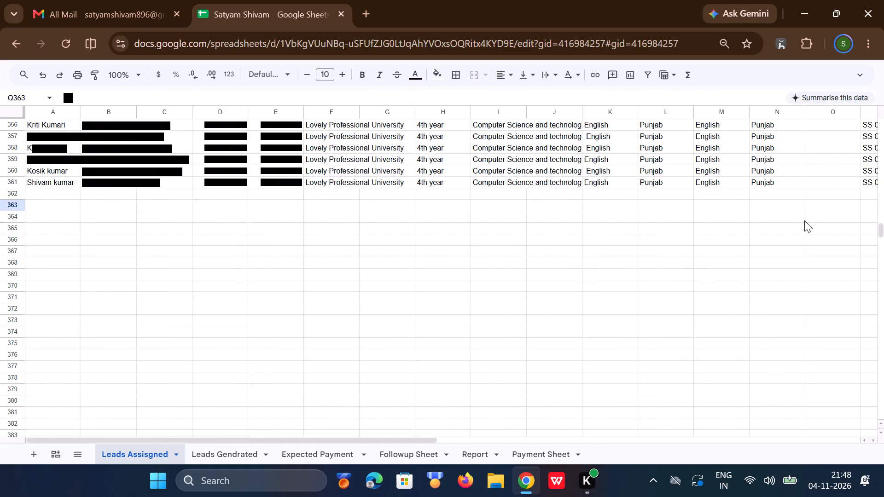
double_click(50, 196)
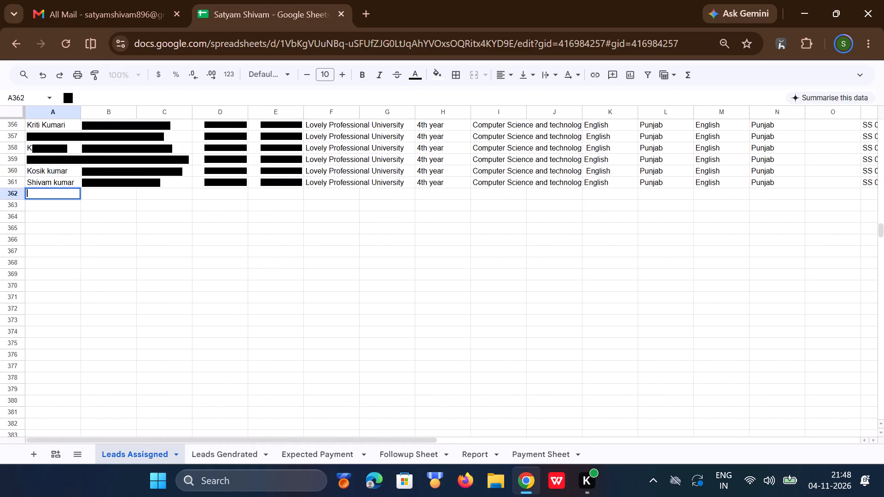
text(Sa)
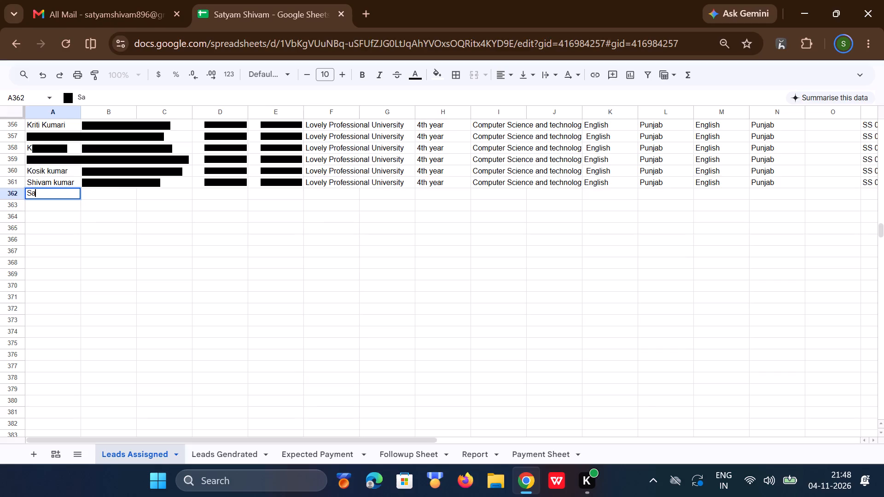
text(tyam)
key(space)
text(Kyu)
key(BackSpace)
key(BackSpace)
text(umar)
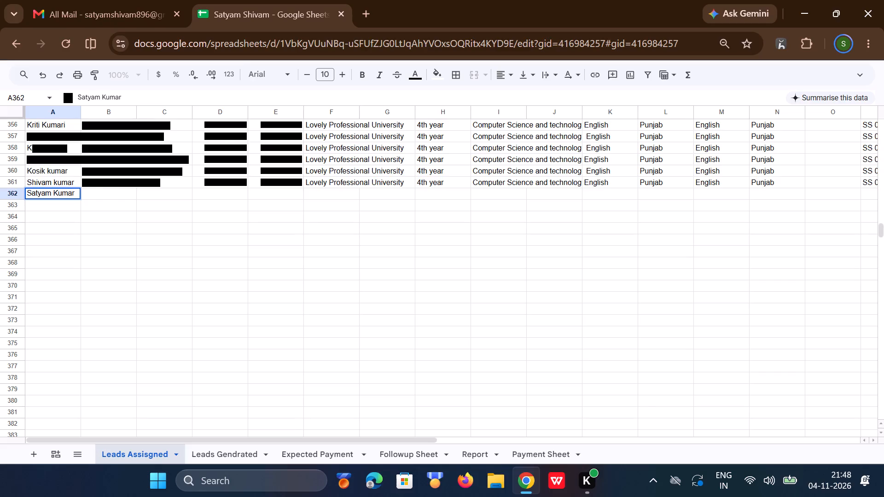
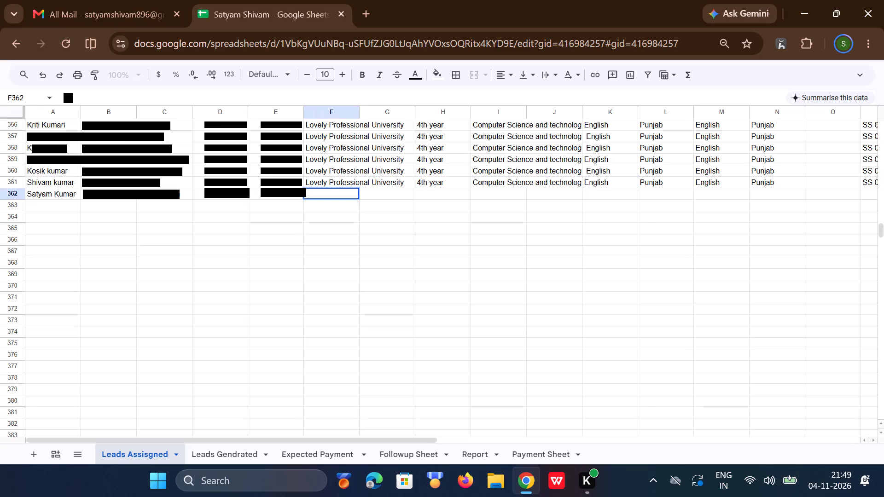
Enter the university name for the new lead in cell F362, beginning with "Lo".
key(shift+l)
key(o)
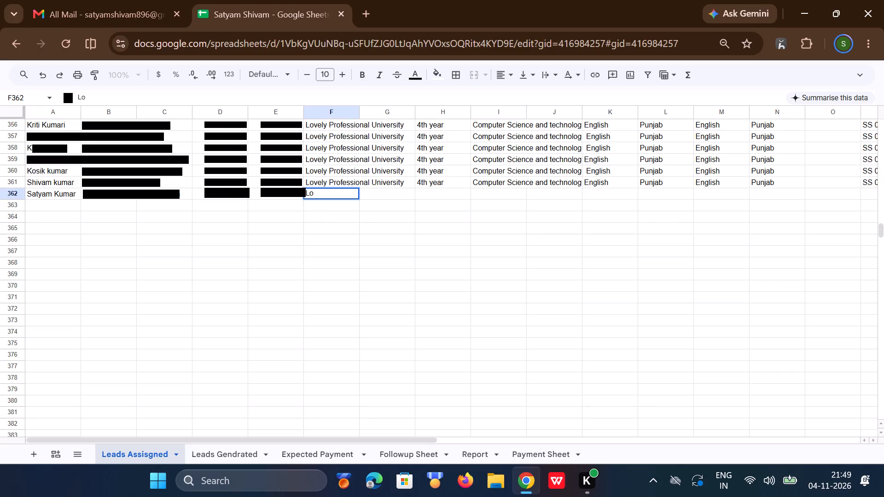
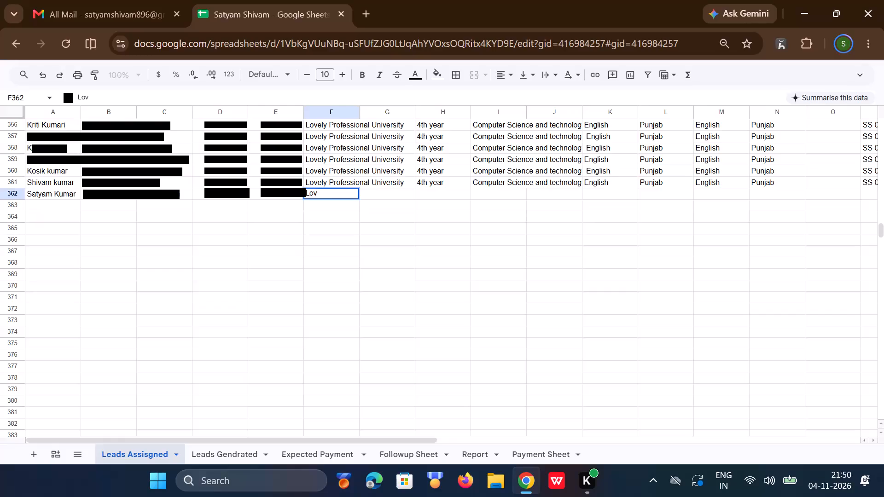
Complete the university name in cell F362 so it reads "Lovely Professional University".
text(ely)
key(space)
key(shift+p)
text(rofess)
text(ional)
key(space)
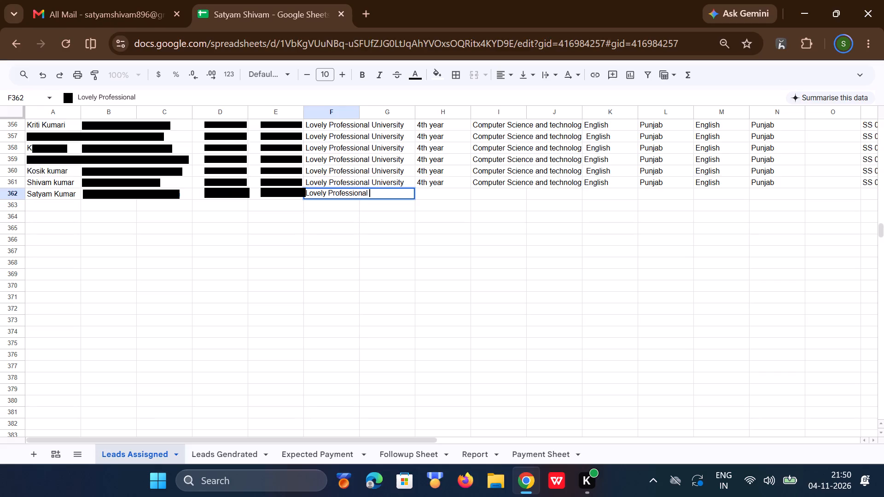
key(shift+u)
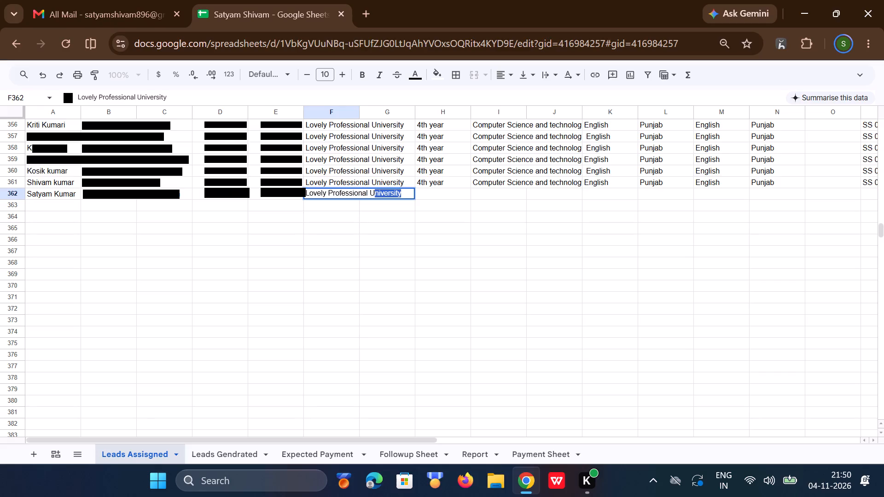
text(niversity)
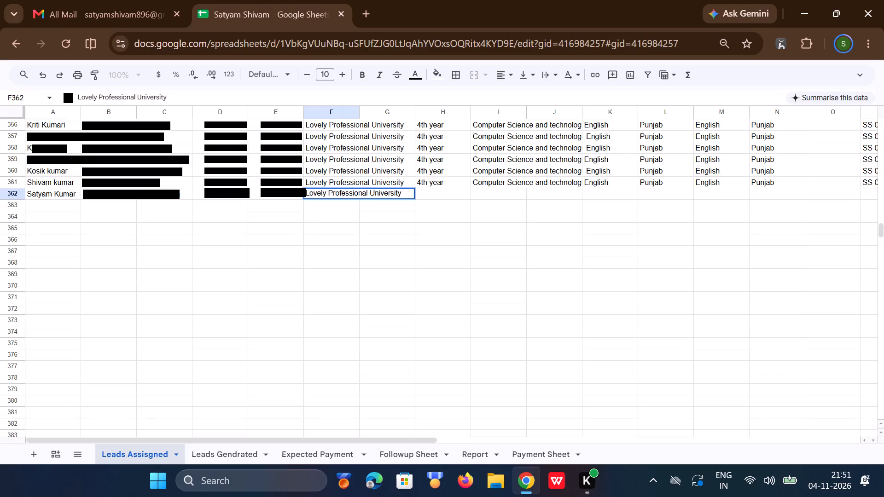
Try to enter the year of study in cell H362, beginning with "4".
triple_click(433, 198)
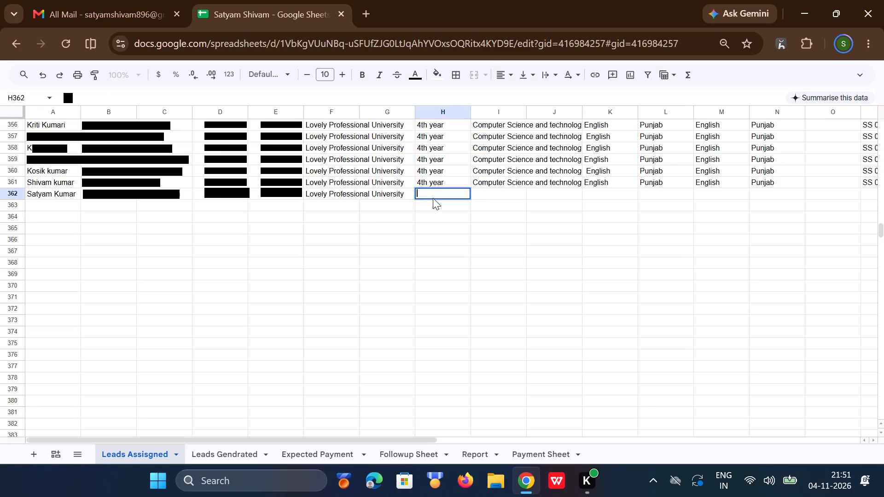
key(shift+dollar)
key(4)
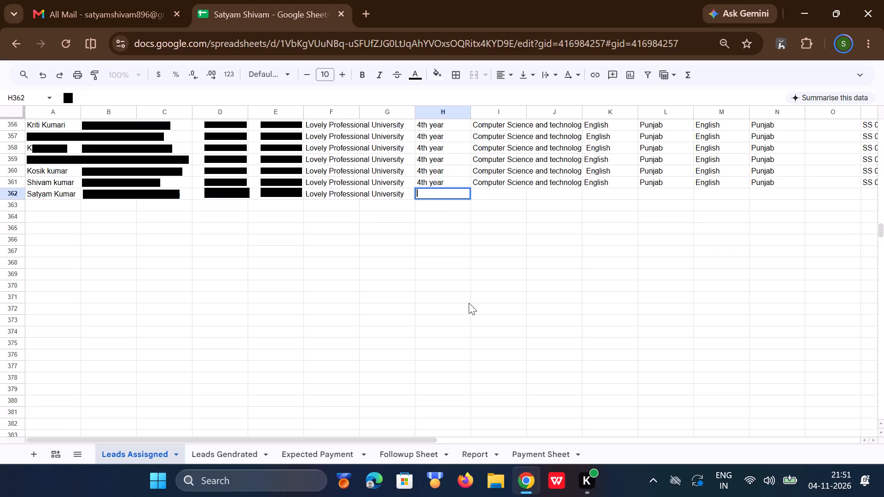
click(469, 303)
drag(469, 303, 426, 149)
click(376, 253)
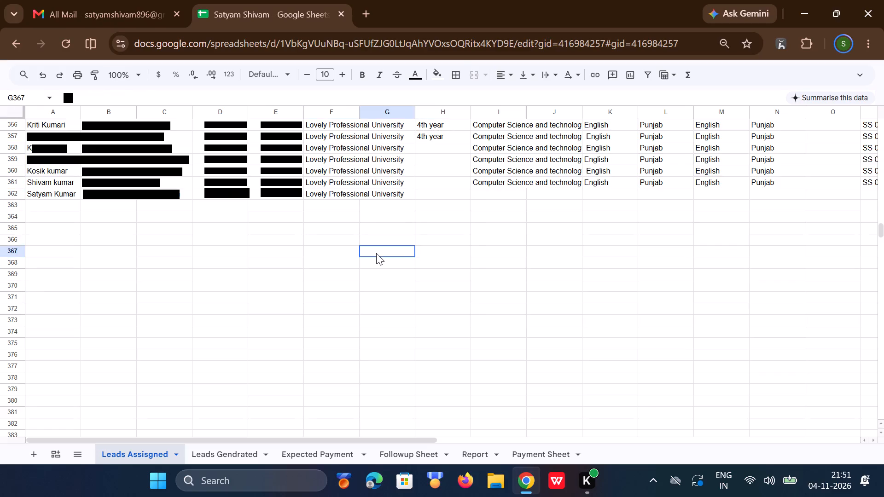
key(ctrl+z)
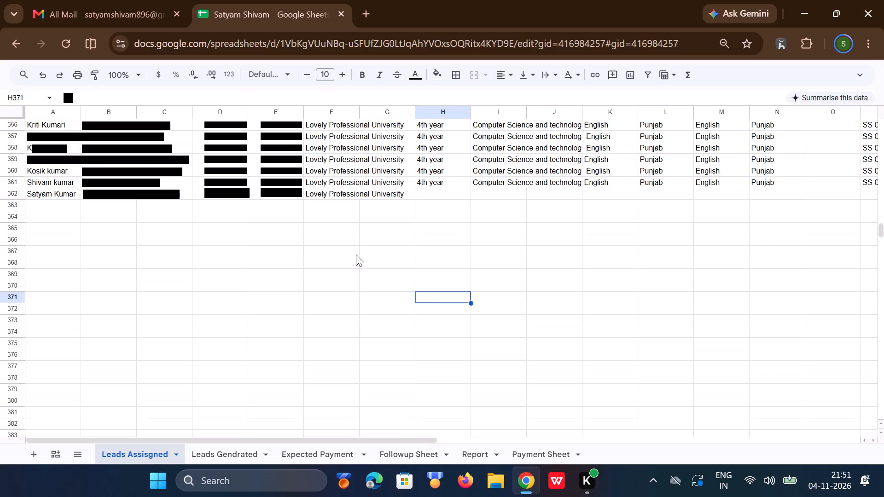
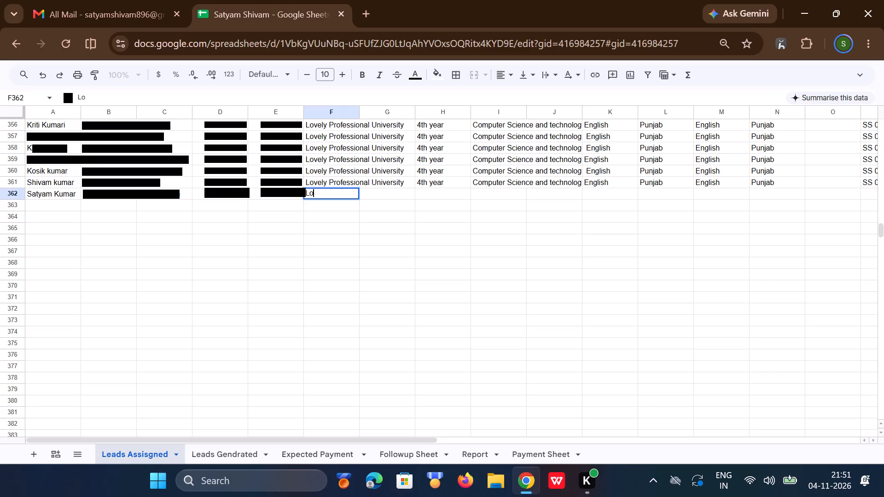
Complete the university name in cell F362 so it reads "Lovely Professional University".
text(ve)
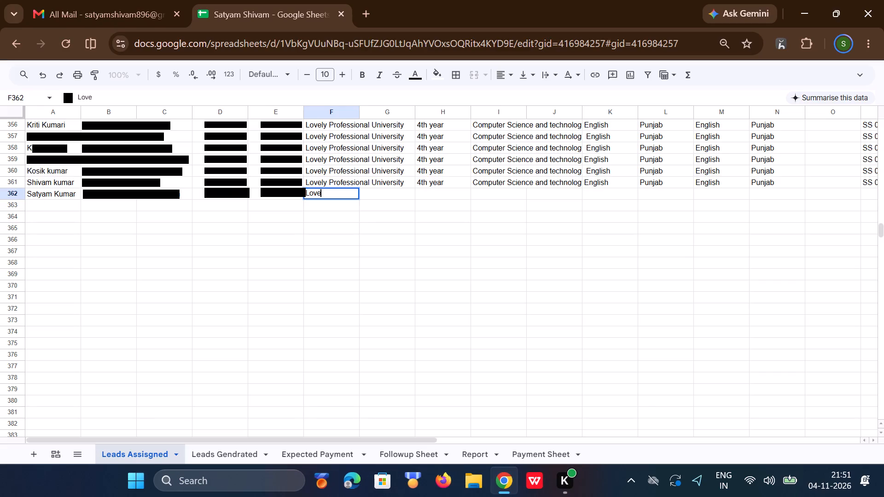
text(ly)
key(space)
key(shift+p)
text(rofess)
text(ional)
key(space)
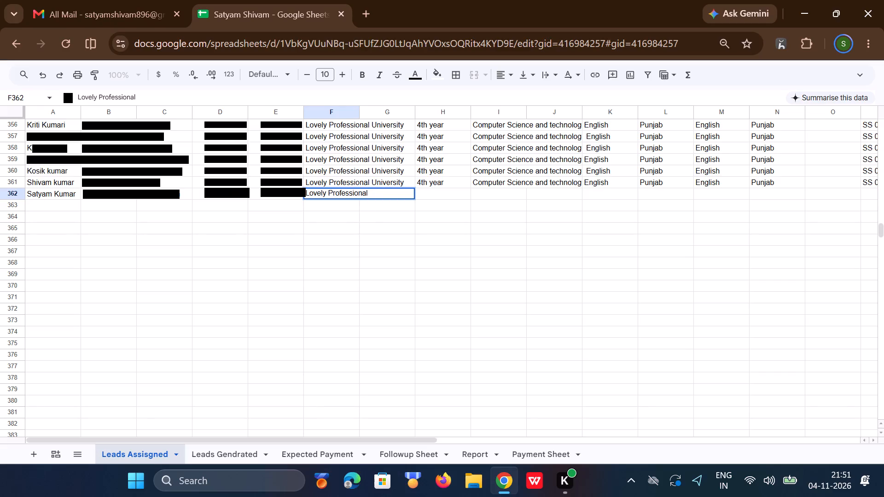
key(shift+u)
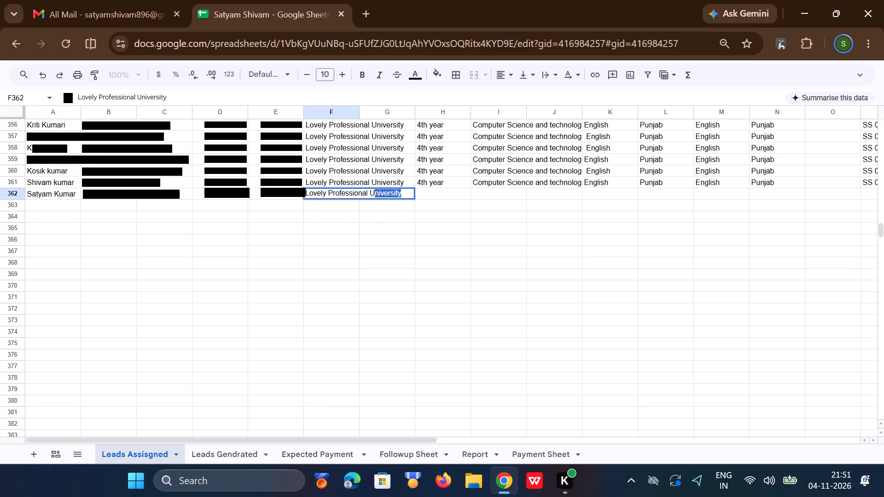
text(ni)
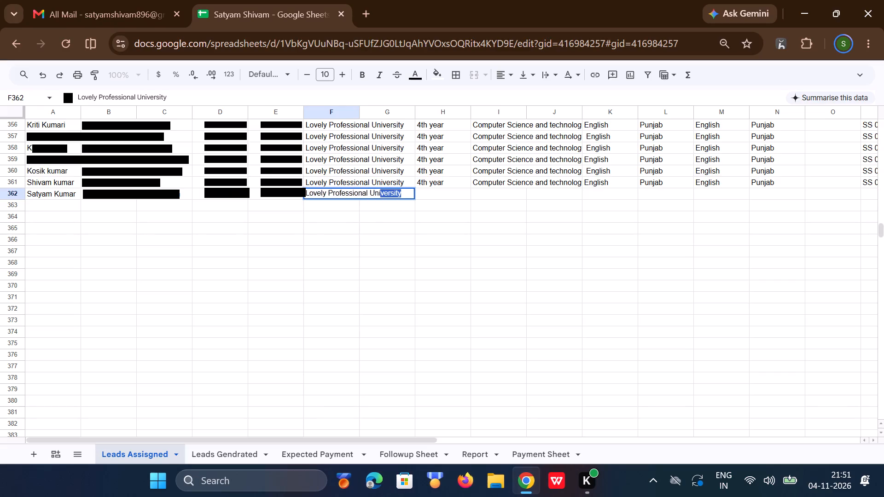
text(ver)
text(sity)
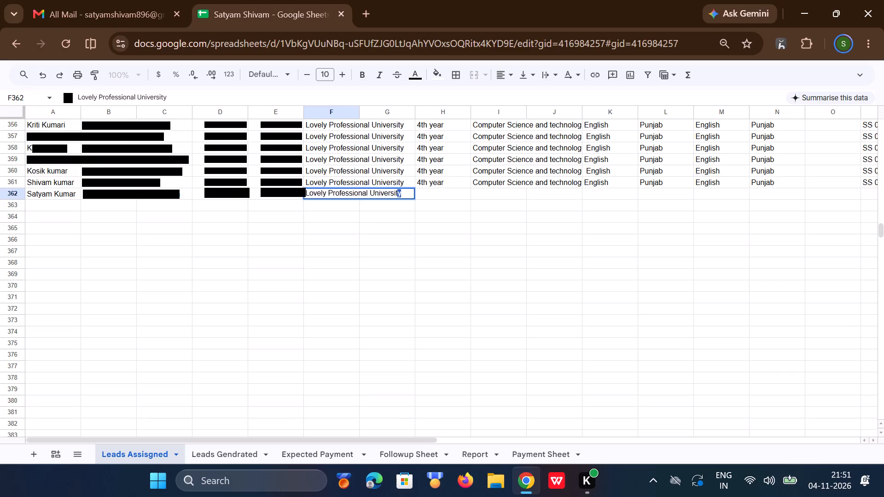
Enter "4th year" as the year of study in cell H362.
double_click(427, 190)
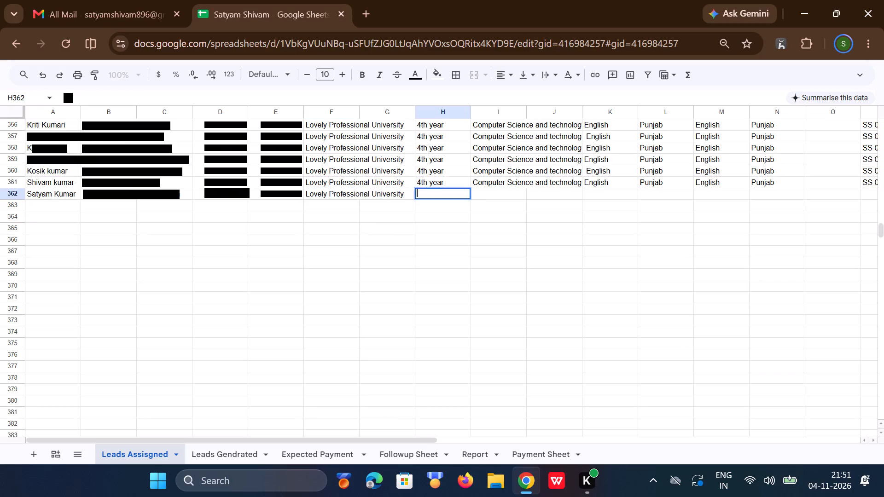
key(shift+dollar)
key(BackSpace)
key(4)
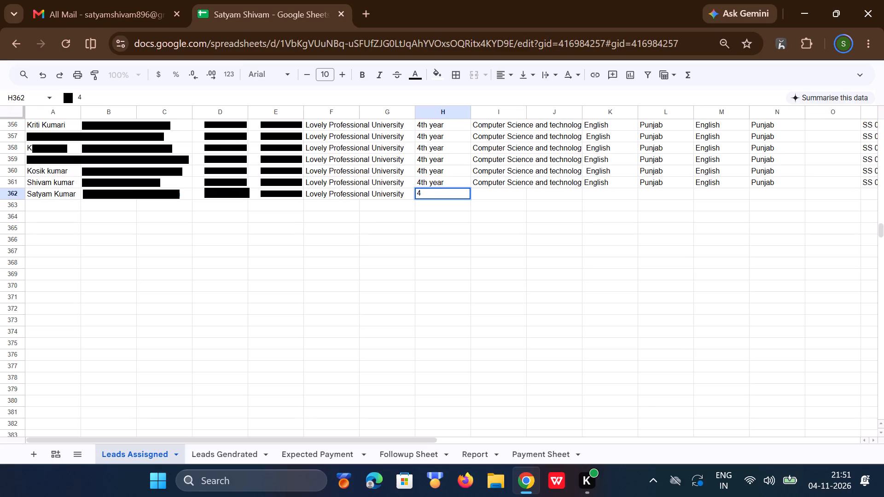
text(th)
key(space)
text(year)
Begin the course name in cell I362 with "Computer".
double_click(491, 181)
double_click(491, 188)
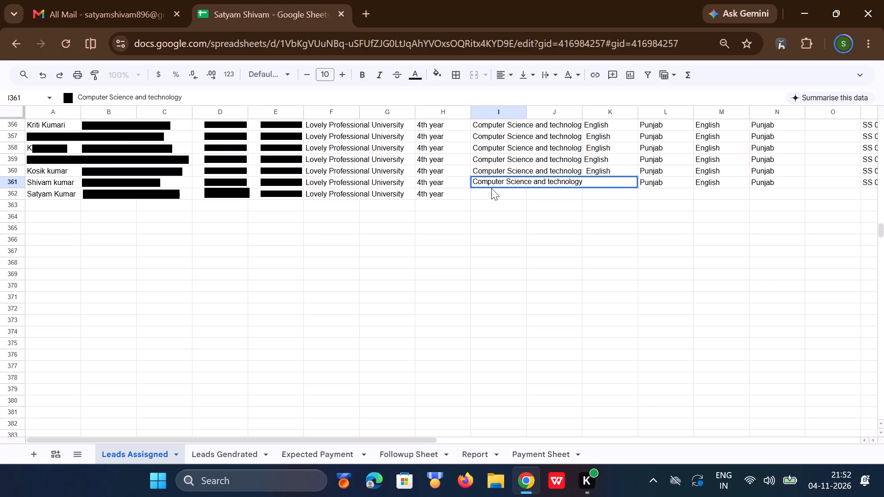
double_click(491, 192)
double_click(491, 192)
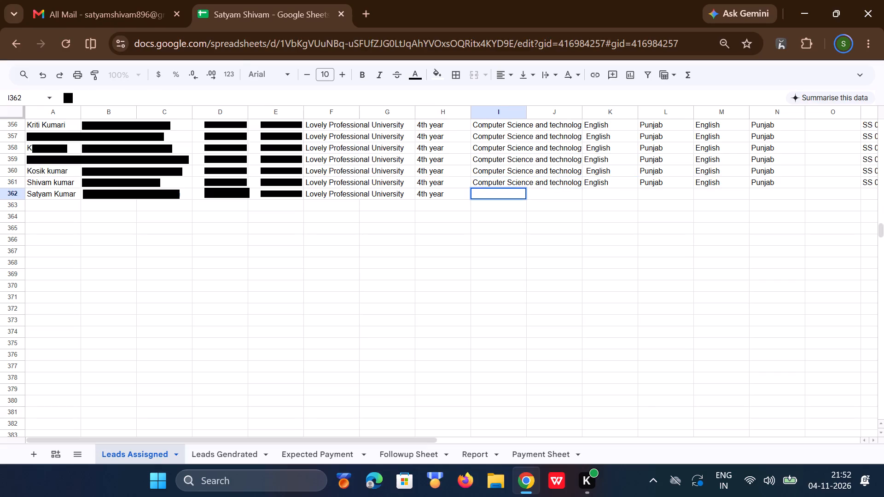
click(493, 194)
key(shift+c)
key(o)
text(mpe)
key(t)
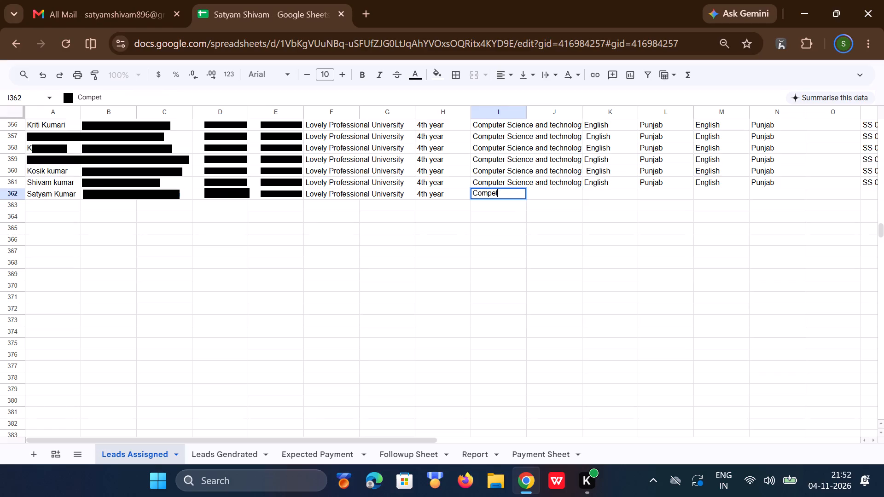
text(er)
key(BackSpace)
key(BackSpace)
key(BackSpace)
key(BackSpace)
text(uter)
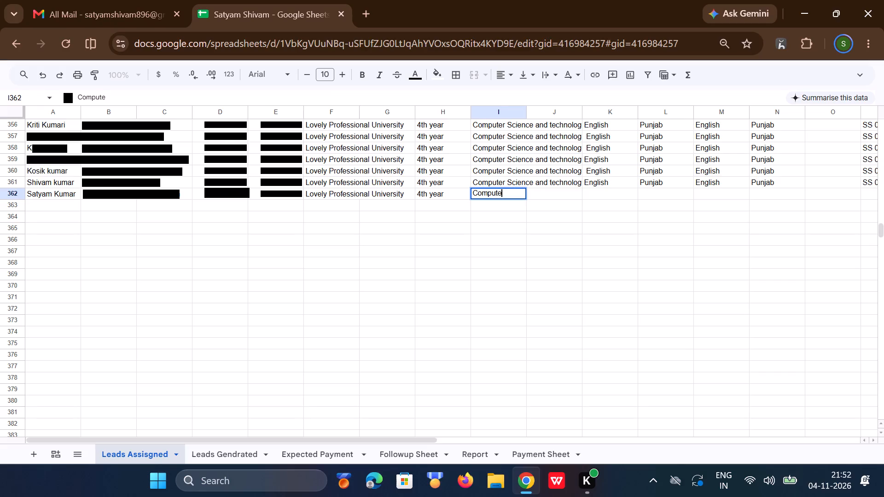
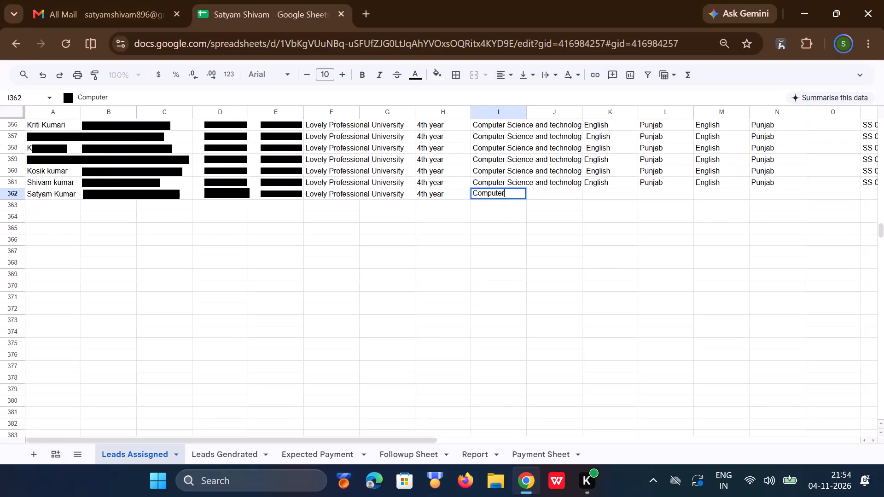
Complete the course name in cell I362 so it reads "Computer Science and technology".
click(520, 196)
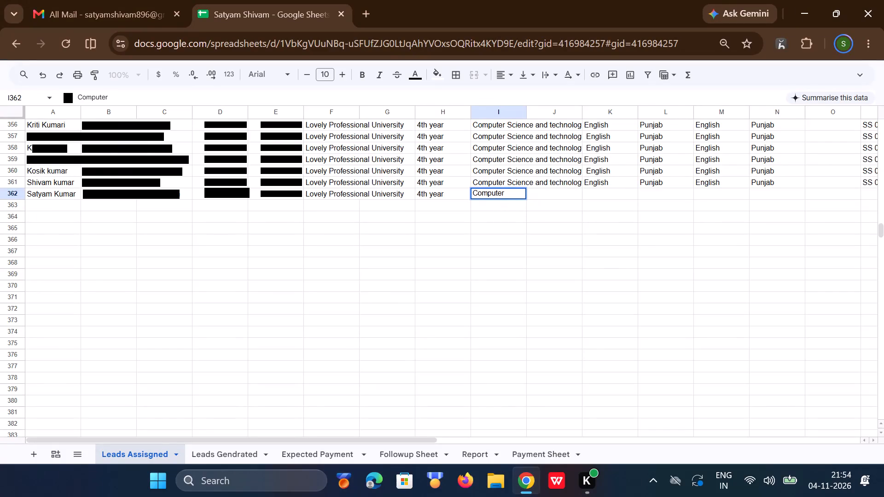
click(514, 194)
key(space)
key(shift+s)
text(cie)
text(nce)
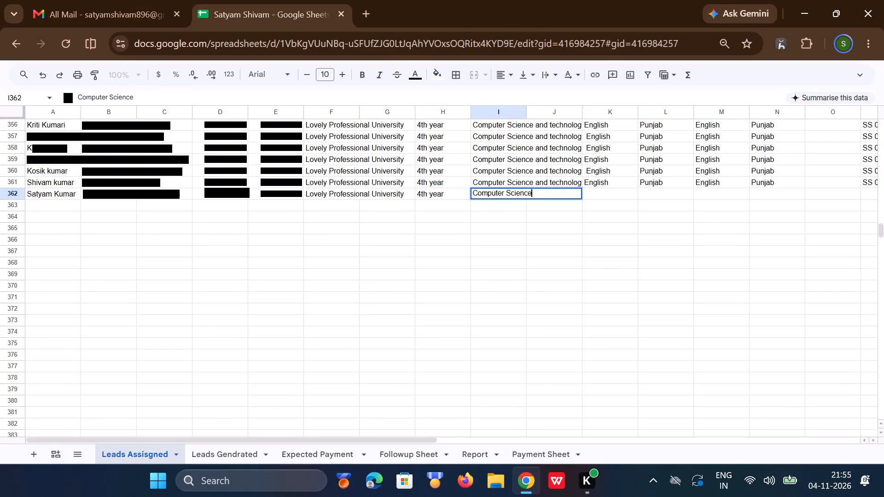
key(space)
text(and)
key(space)
text(technology)
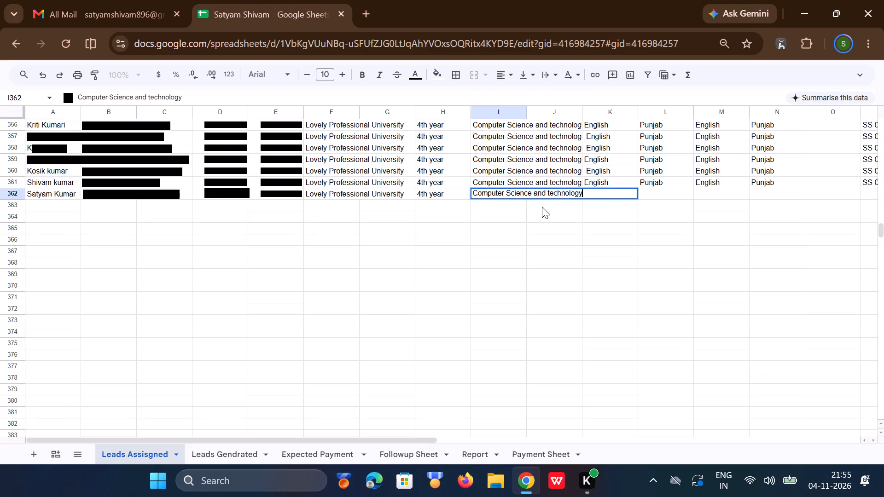
click(542, 207)
Enter "English" as the language in cell K362.
double_click(602, 194)
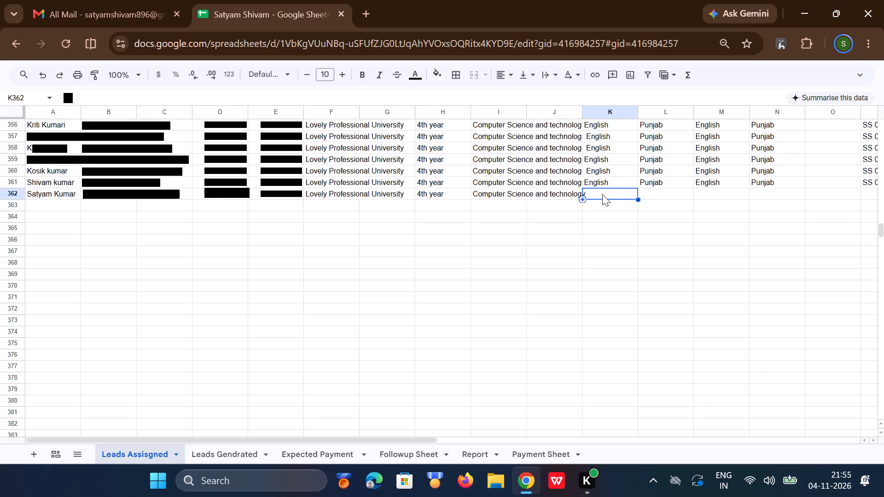
key(space)
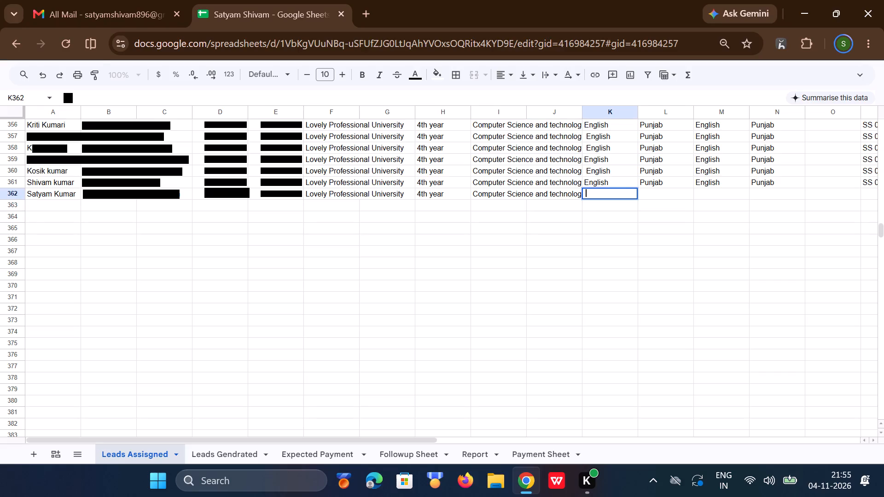
key(shift+e)
text(ng)
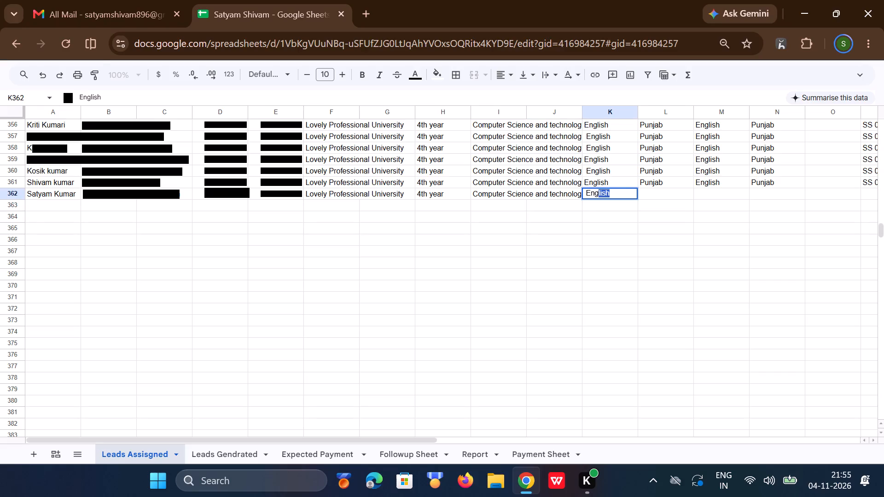
text(li)
text(sh)
key(space)
Enter "Punjab" as the state in cell L362.
double_click(646, 195)
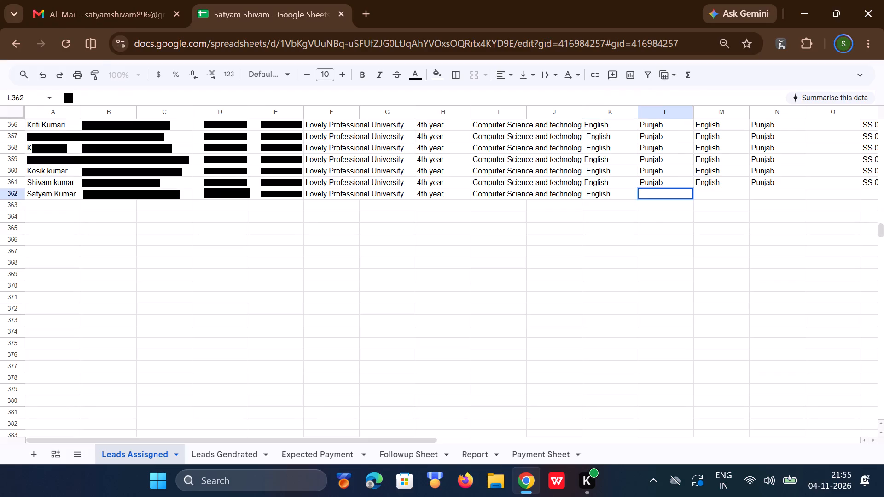
key(shift+p)
key(u)
text(nj)
text(ab)
Enter "English" in cell M362, matching the rows above.
double_click(711, 196)
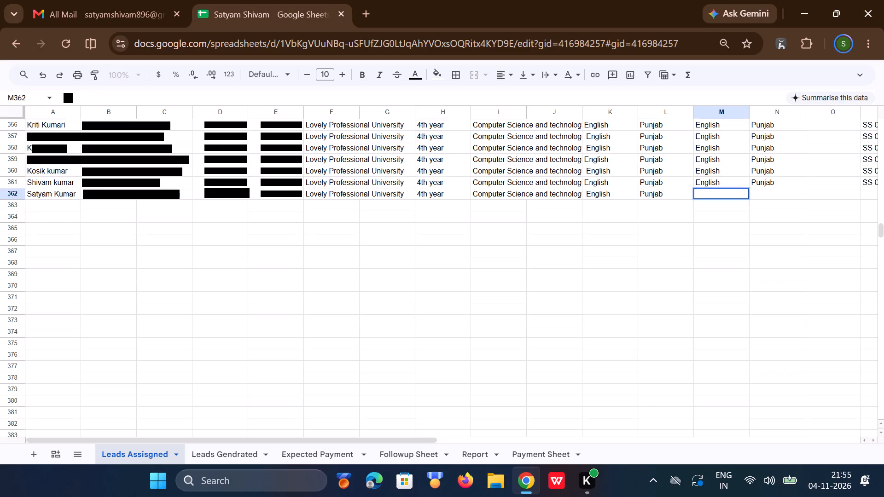
key(shift+e)
text(ng)
text(lish)
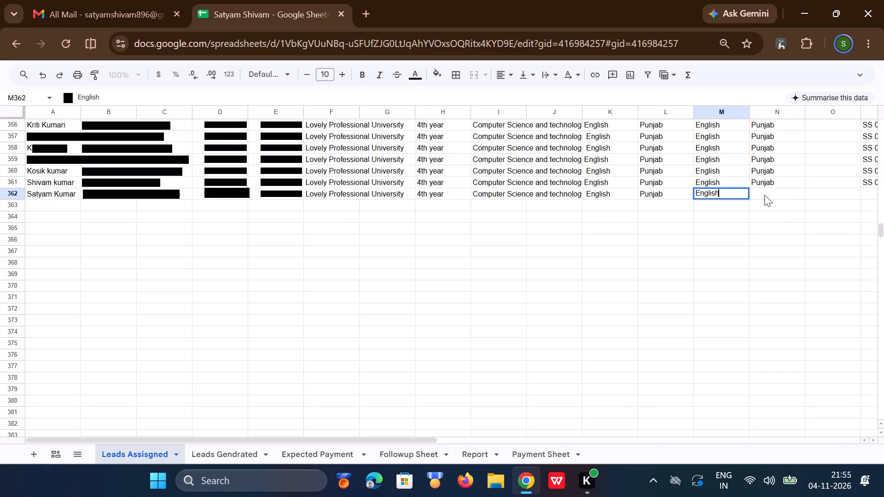
Enter "Punjab" in cell N362, matching the rows above.
double_click(764, 195)
key(shift+p)
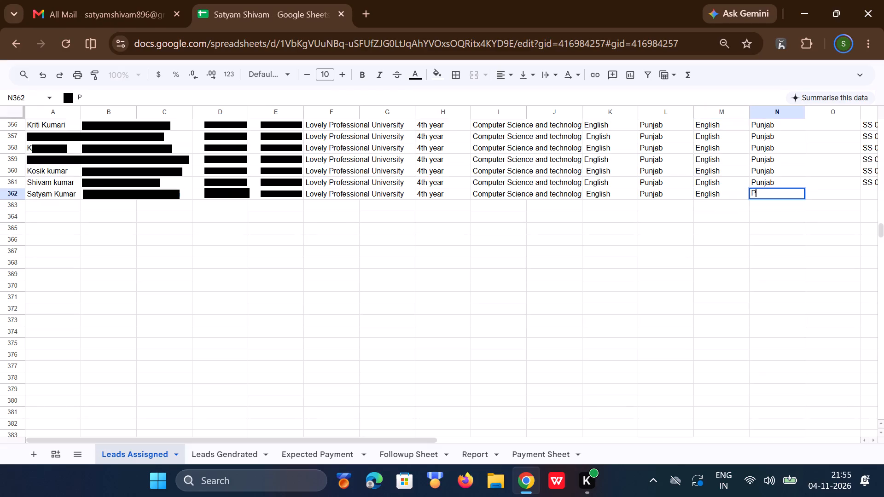
text(unjab)
click(768, 228)
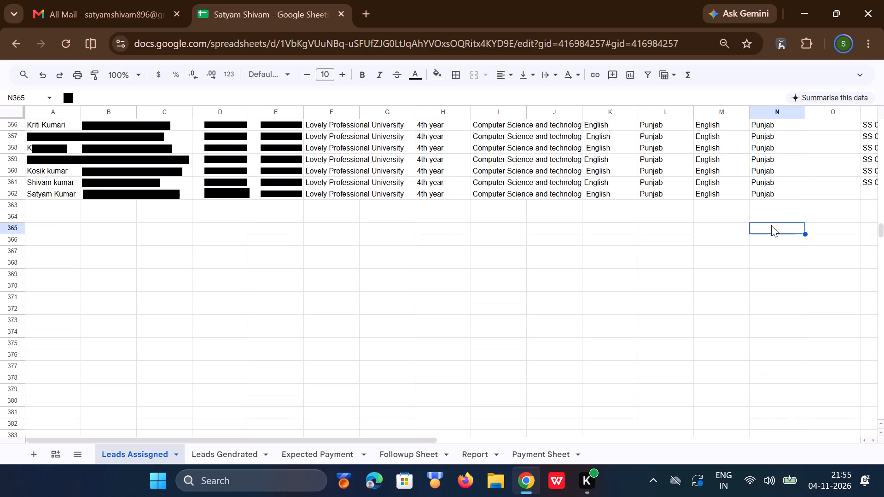
Enter the code "SS 010" in cell P362, as in the rows above.
scroll(771, 225, left, 1)
double_click(791, 199)
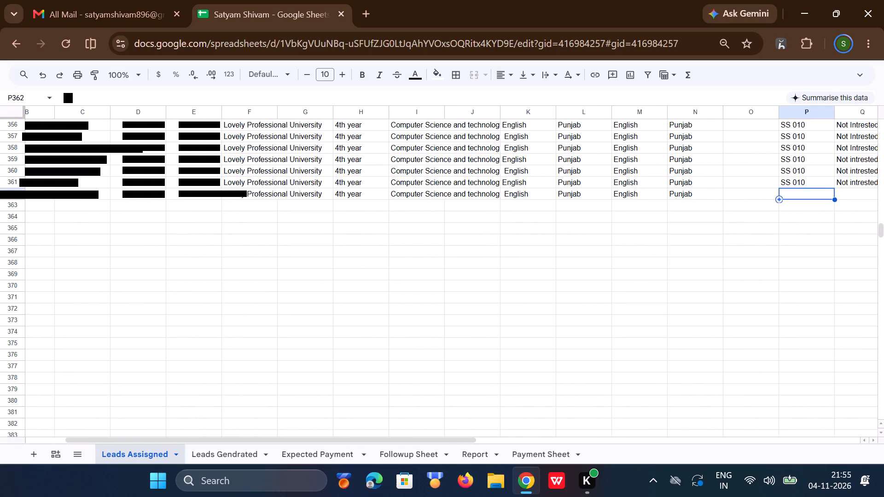
click(793, 185)
click(791, 187)
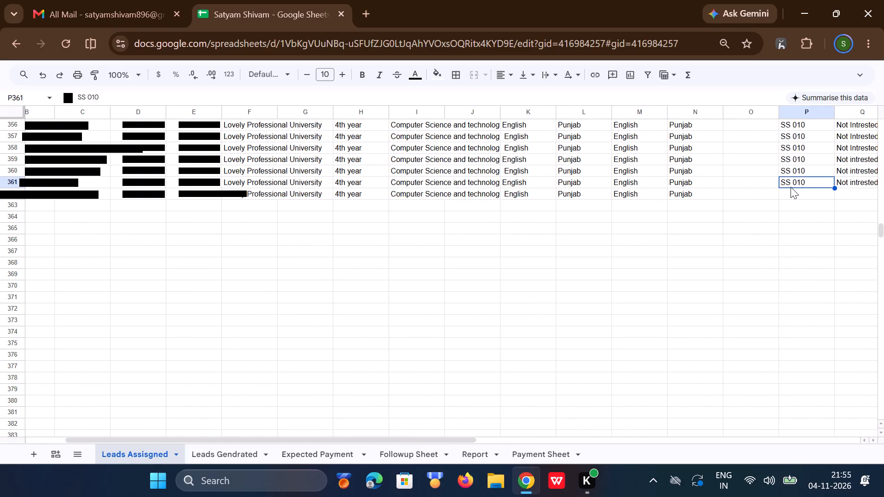
double_click(795, 195)
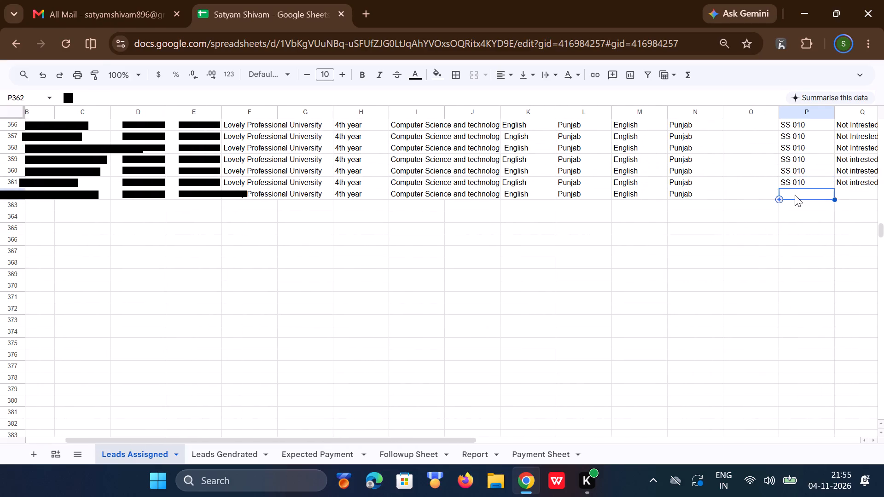
text(SS o)
key(1)
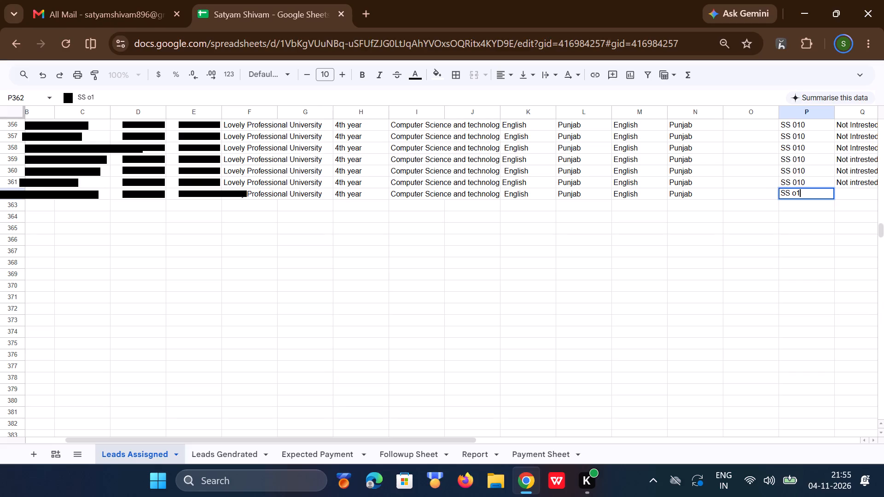
key(BackSpace)
key(BackSpace)
text(010)
click(802, 237)
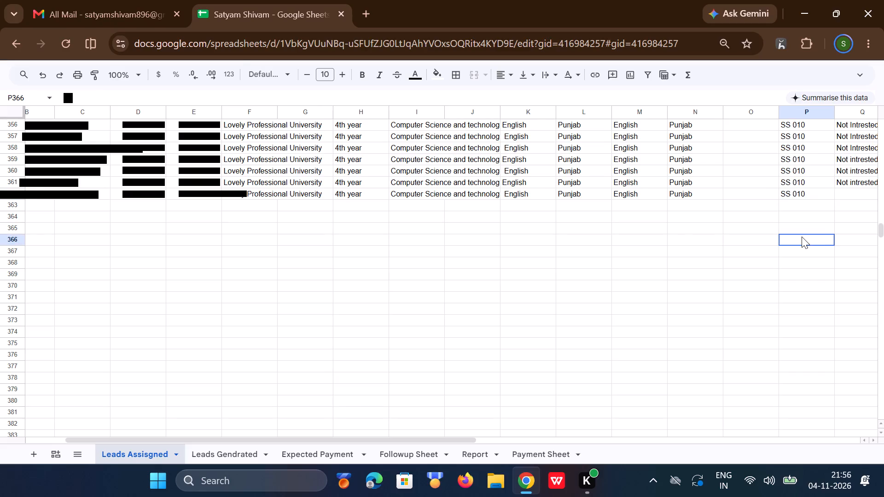
Begin the lead status in cell Q362 with "No".
scroll(821, 221, left, 1)
double_click(787, 196)
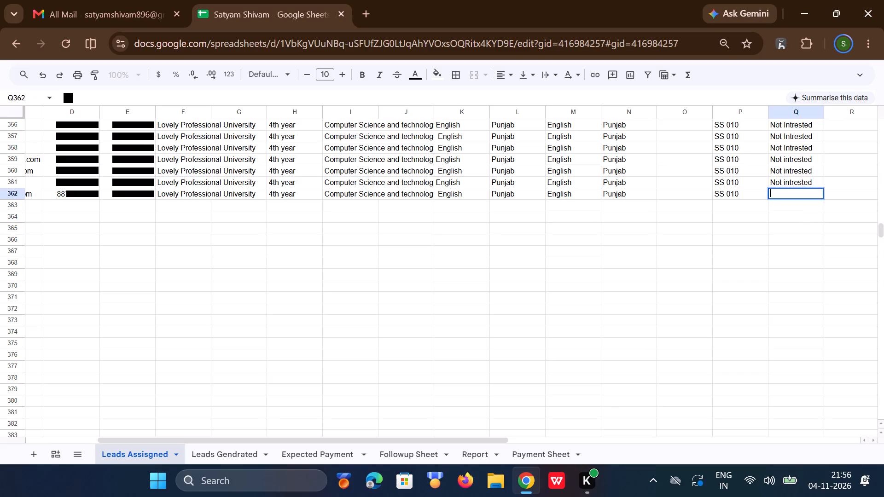
key(shift+n)
key(o)
Complete the lead status in cell Q362 as "Not intrested", matching the spelling used in the rows above.
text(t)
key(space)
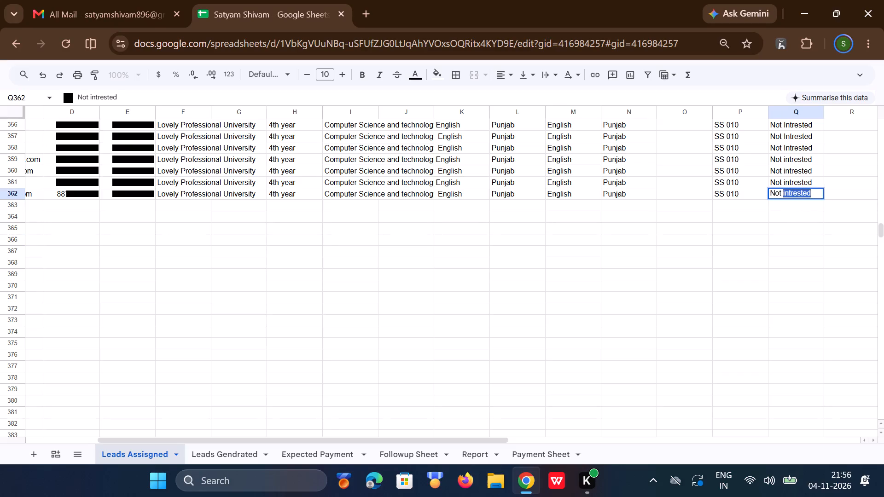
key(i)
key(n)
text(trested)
click(679, 243)
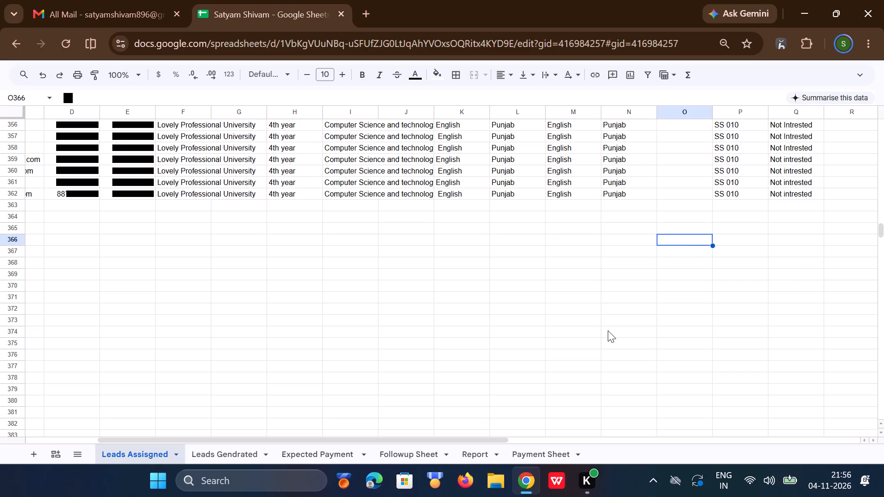